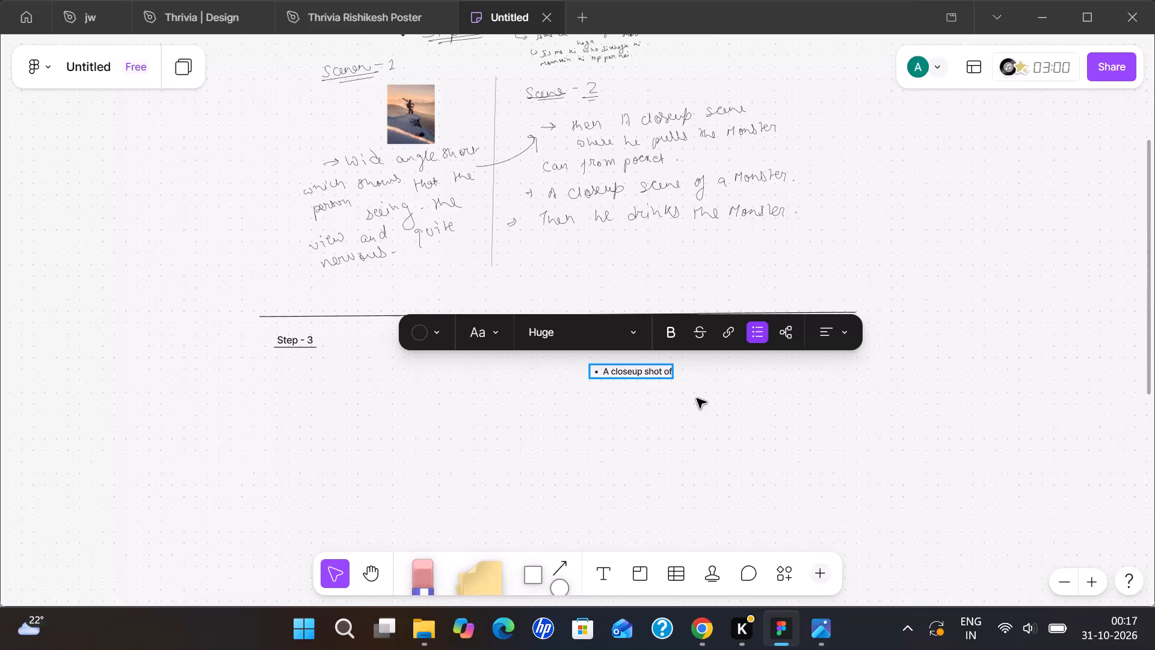
# Complete the first bullet under Step - 3 as "A closeup shot of Monster drink", followed by an empty bullet.
pyautogui.click(665, 370)
pyautogui.press('Right')
pyautogui.press('Right')
pyautogui.press('space')
pyautogui.press('shift+less')
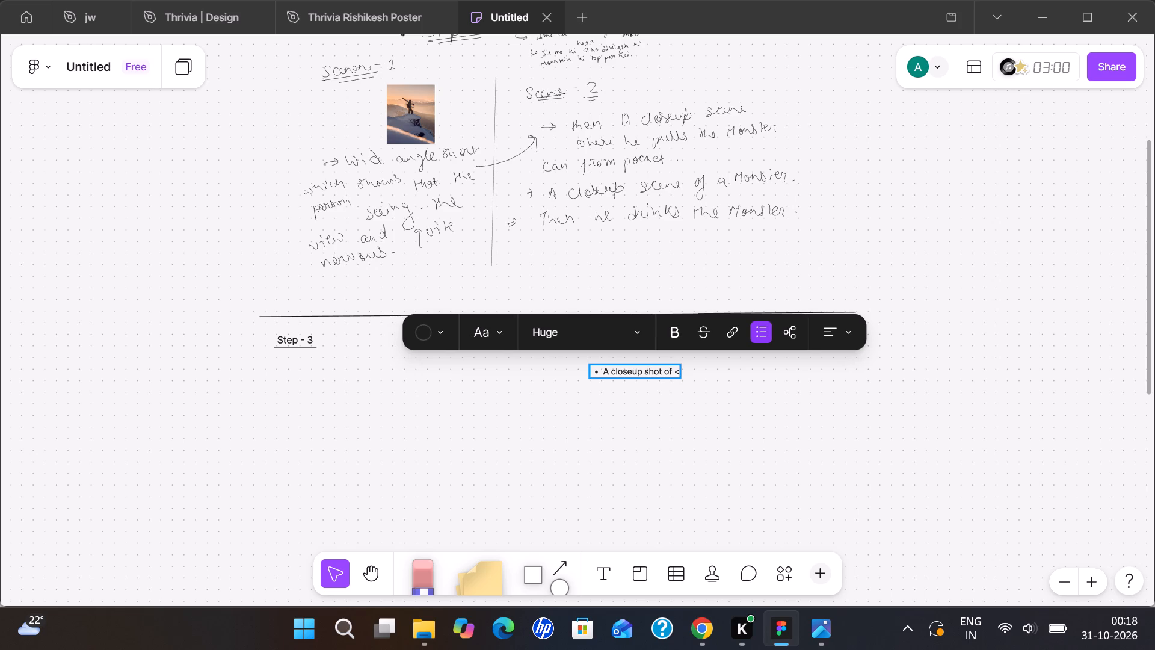
pyautogui.press('BackSpace')
pyautogui.write('Monster')
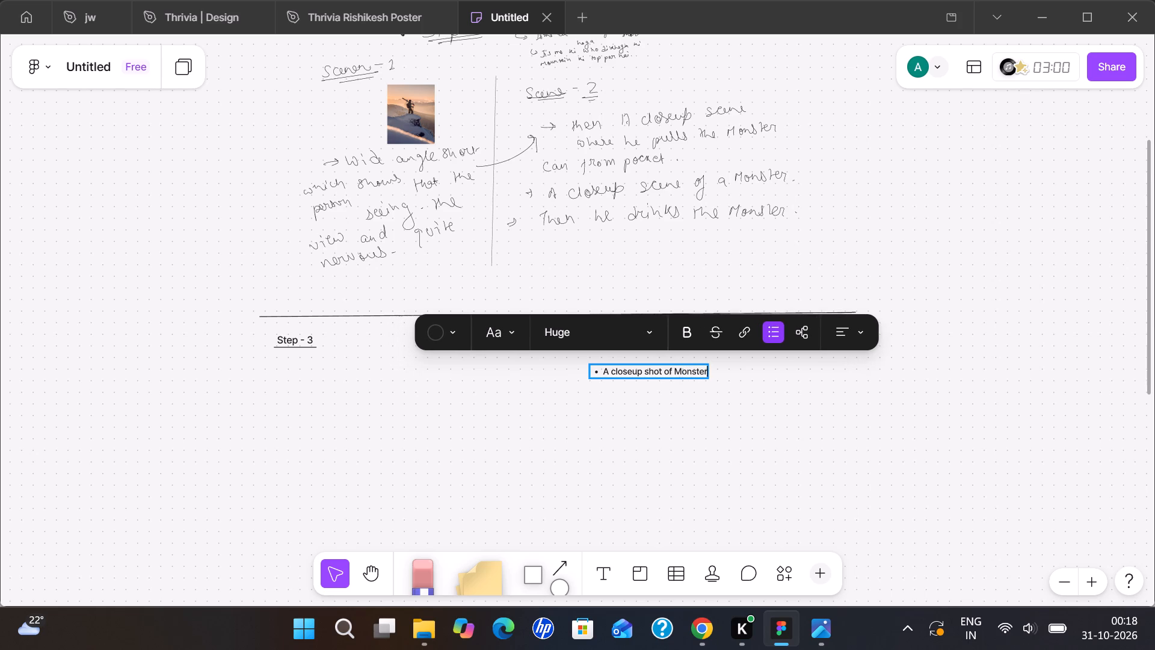
pyautogui.press('space')
pyautogui.write('drink')
pyautogui.press('Return')
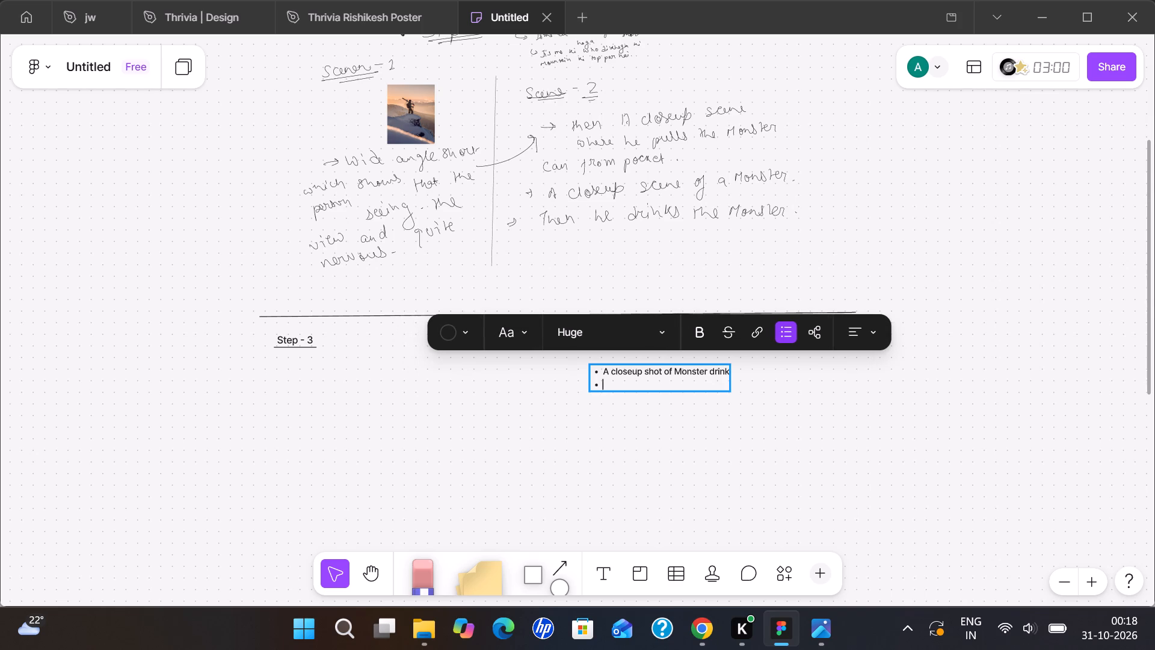
# Append the label "(scene - 1)" to the end of the first bullet, after "Monster drink".
pyautogui.click(727, 371)
pyautogui.press('Right')
pyautogui.press('space')
pyautogui.write('(sceb')
pyautogui.press('BackSpace')
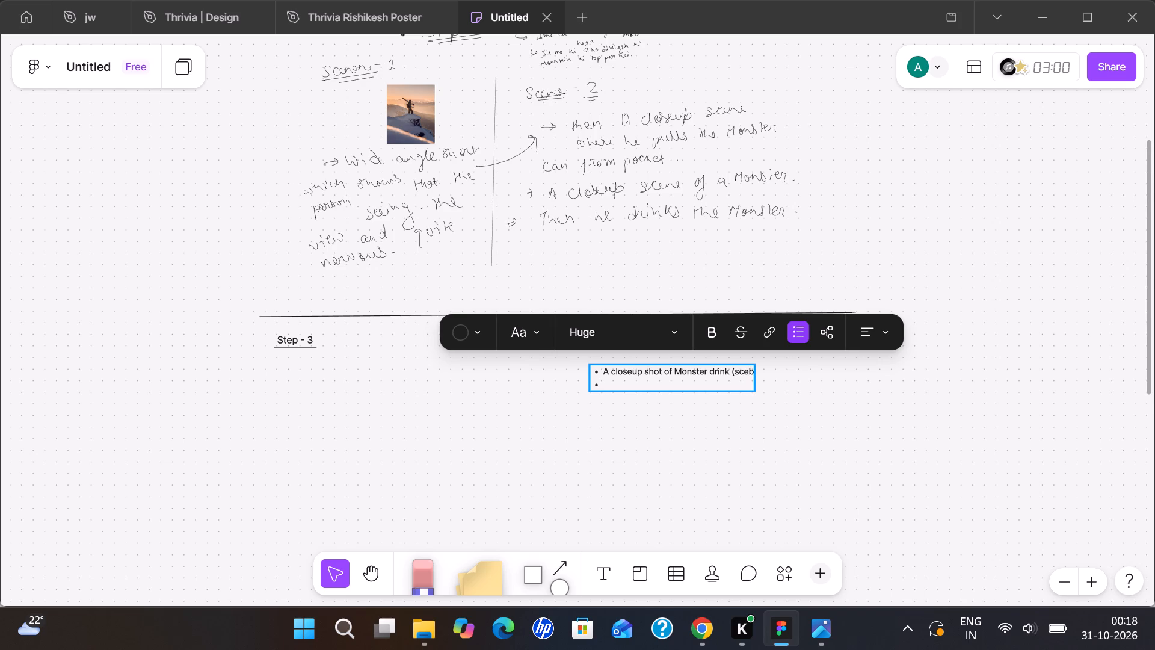
pyautogui.write('ne')
pyautogui.press('space')
pyautogui.press('-')
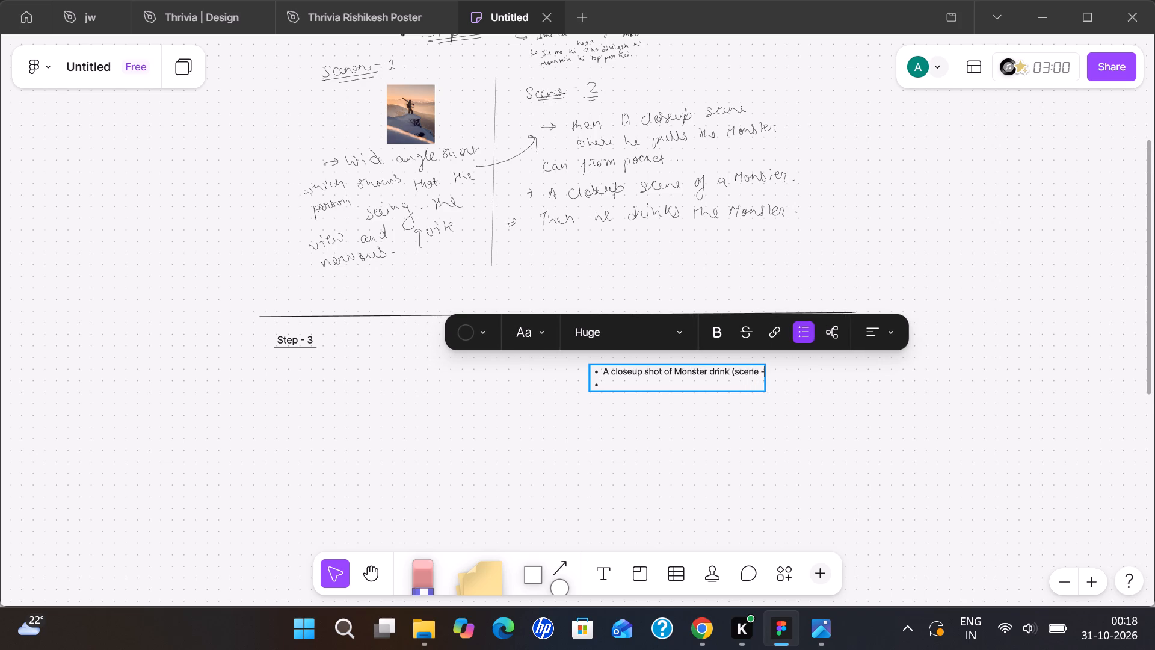
pyautogui.press('space')
pyautogui.press('2')
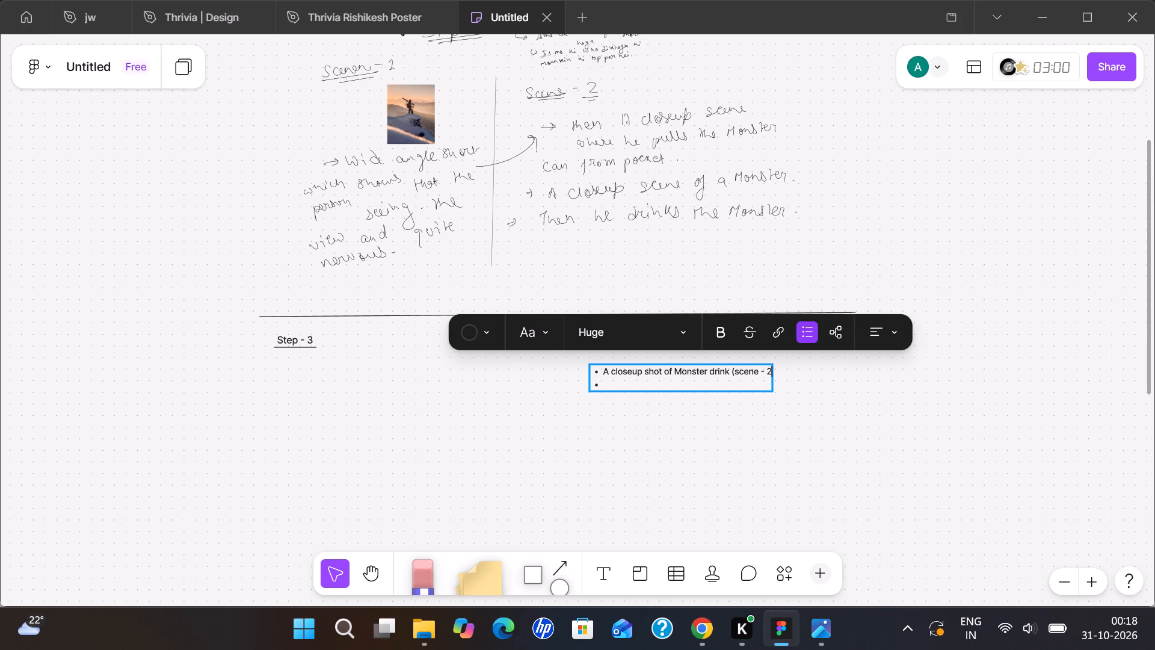
pyautogui.hotkey('shift', ')')
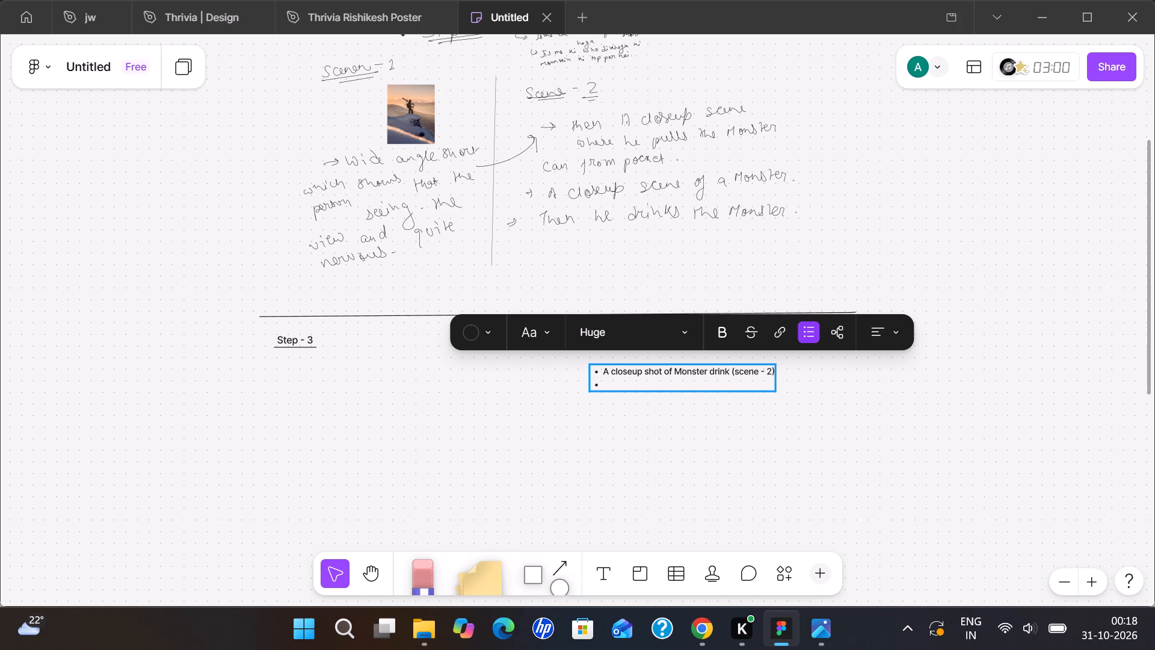
pyautogui.press('Left')
pyautogui.press('BackSpace')
pyautogui.press('1')
pyautogui.press('Right')
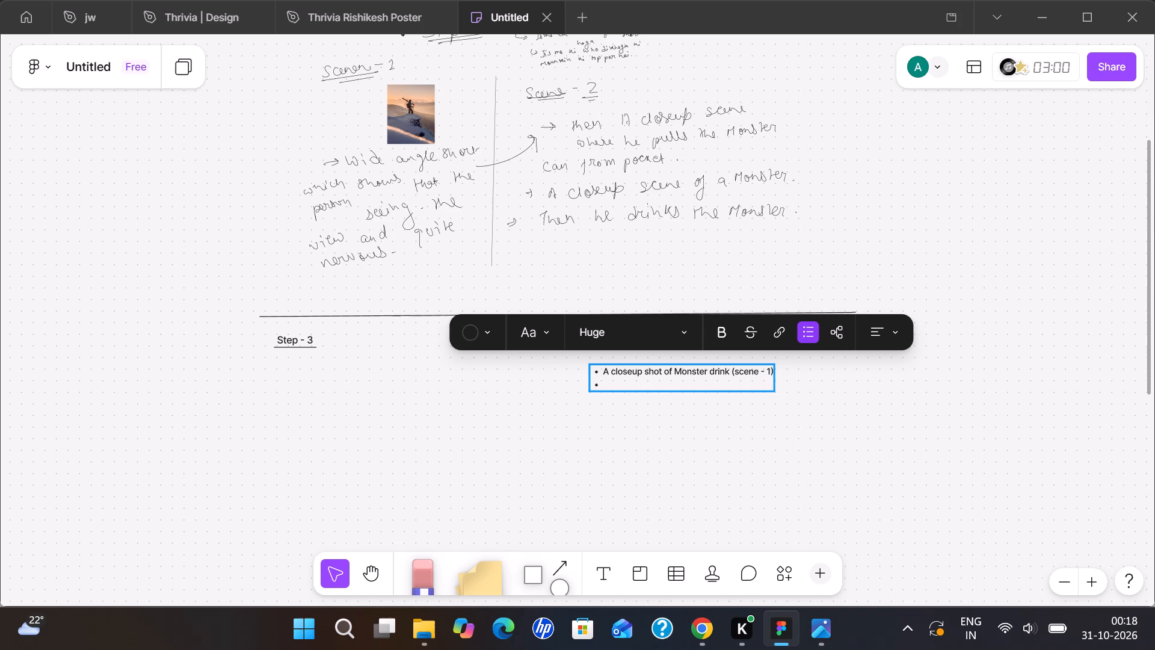
# Add a second bullet below the first one reading "A front view shot of a".
pyautogui.press('Return')
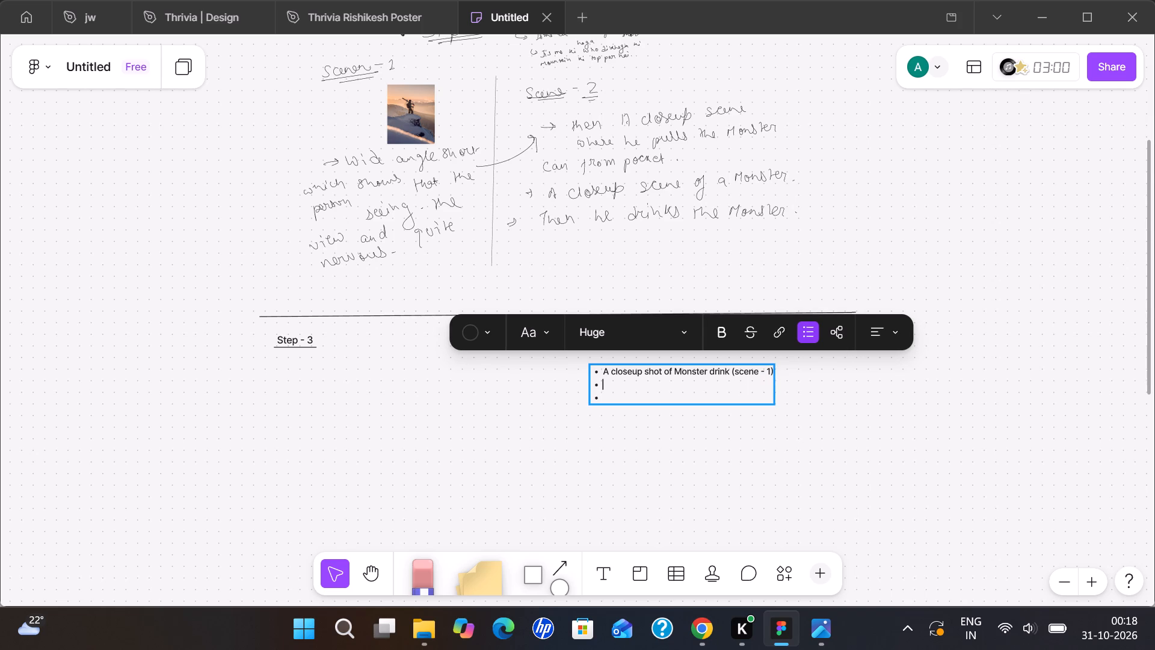
pyautogui.press('a')
pyautogui.press('BackSpace')
pyautogui.write('A front')
pyautogui.press('space')
pyautogui.write('view')
pyautogui.press('space')
pyautogui.write('shor')
pyautogui.press('BackSpace')
pyautogui.write('t of a')
pyautogui.press('space')
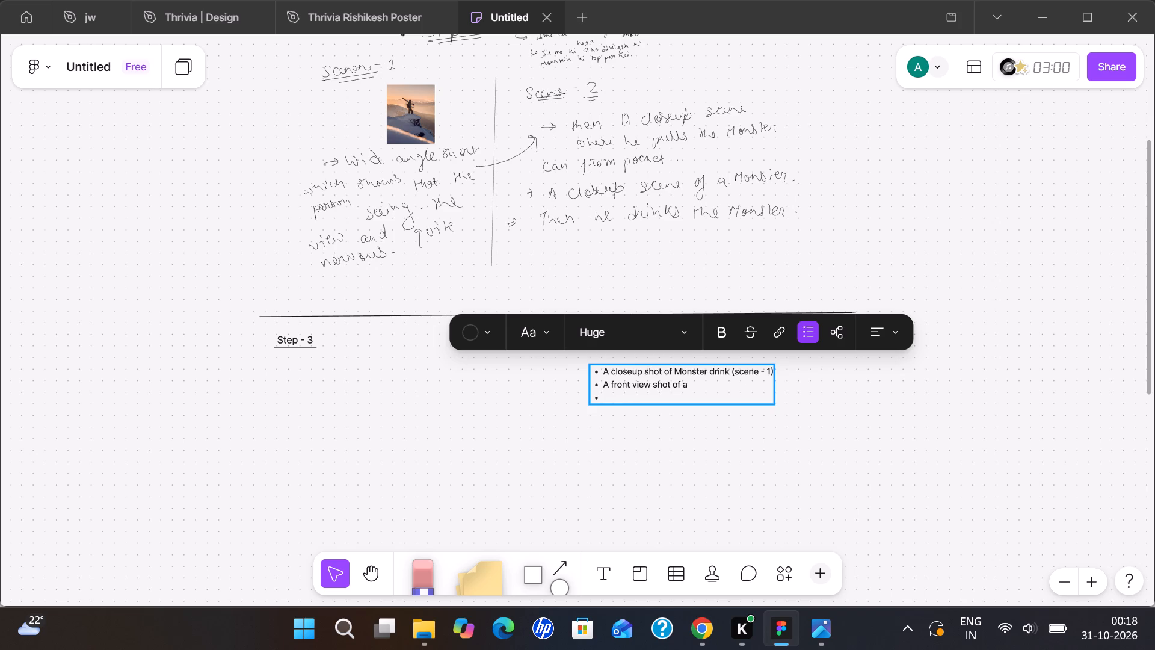
# Rework the second bullet's wording to read "A front view shot of".
pyautogui.press('BackSpace')
pyautogui.press('BackSpace')
pyautogui.press('BackSpace')
pyautogui.press('BackSpace')
pyautogui.press('BackSpace')
pyautogui.press('BackSpace')
pyautogui.press('BackSpace')
pyautogui.press('BackSpace')
pyautogui.press('BackSpace')
pyautogui.press('BackSpace')
pyautogui.press('BackSpace')
pyautogui.press('BackSpace')
pyautogui.press('BackSpace')
pyautogui.press('BackSpace')
pyautogui.press('BackSpace')
pyautogui.press('BackSpace')
pyautogui.press('BackSpace')
pyautogui.write('t view shot of')
pyautogui.press('space')
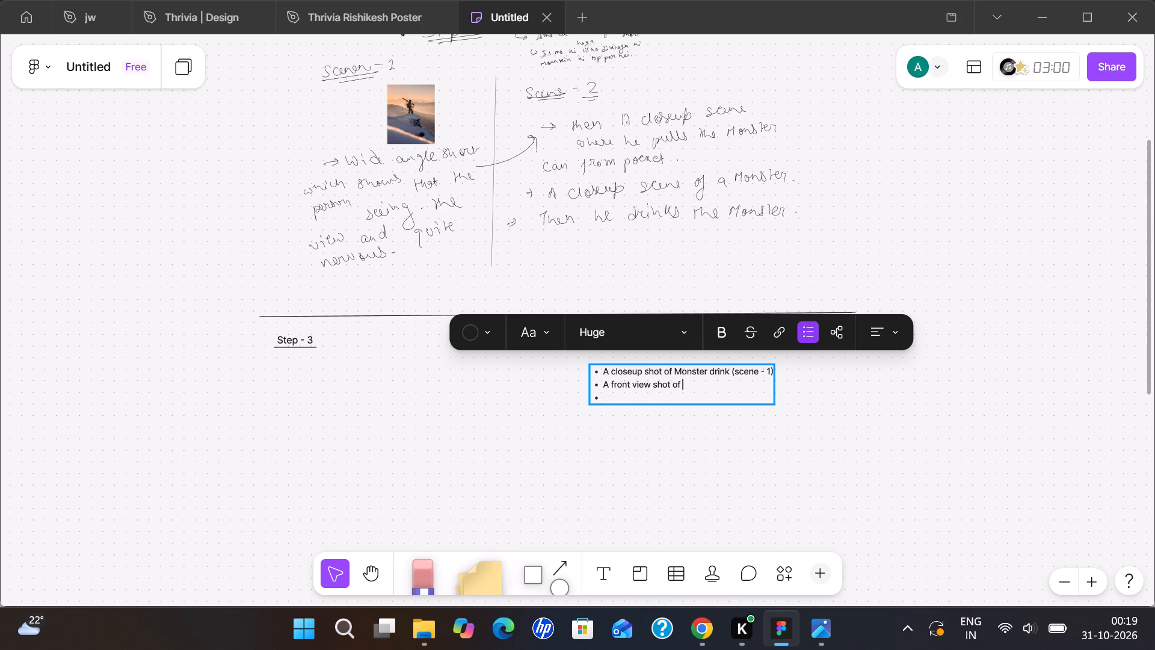
# Insert "pulls from pocket" into the first bullet, between "Monster drink" and "(scene - 1)".
pyautogui.click(728, 372)
pyautogui.press('space')
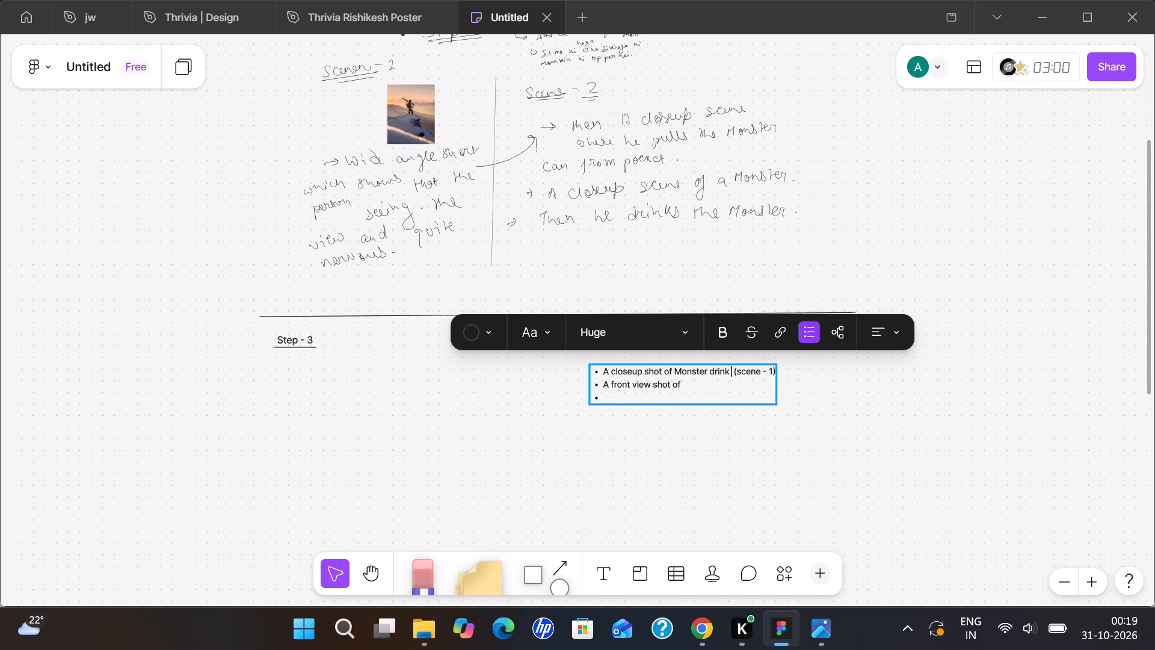
pyautogui.write('puli')
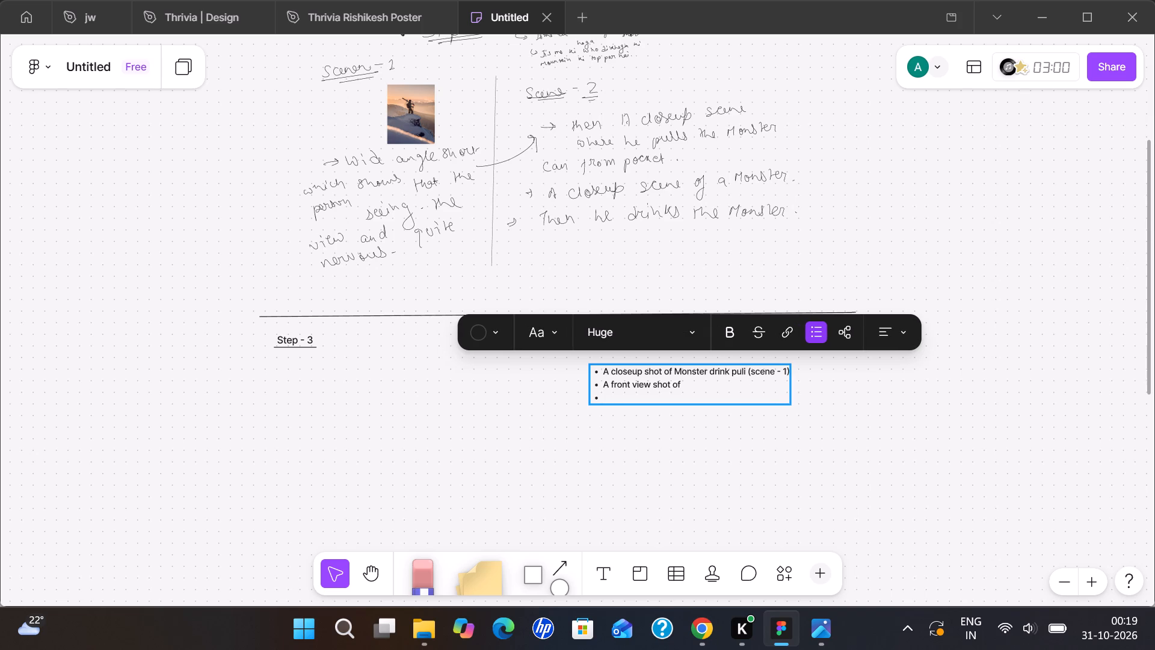
pyautogui.press('BackSpace')
pyautogui.write('ls from pocket')
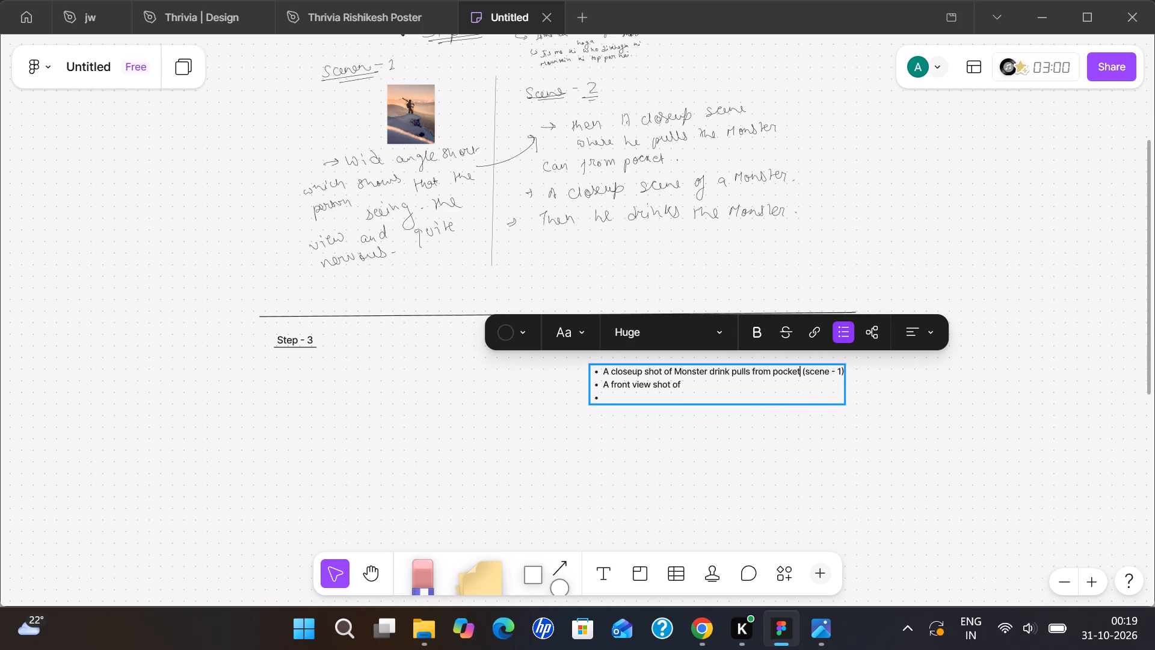
# Extend the second bullet, after "A front view shot of", with "monster drink with a person".
pyautogui.click(704, 389)
pyautogui.write('mons')
pyautogui.write('ter drink')
pyautogui.press('space')
pyautogui.write('with a')
pyautogui.press('space')
pyautogui.write('person')
pyautogui.press('space')
# Add a third bullet under the front view shot reading "a close up shot focusing on the nmonster".
pyautogui.press('Return')
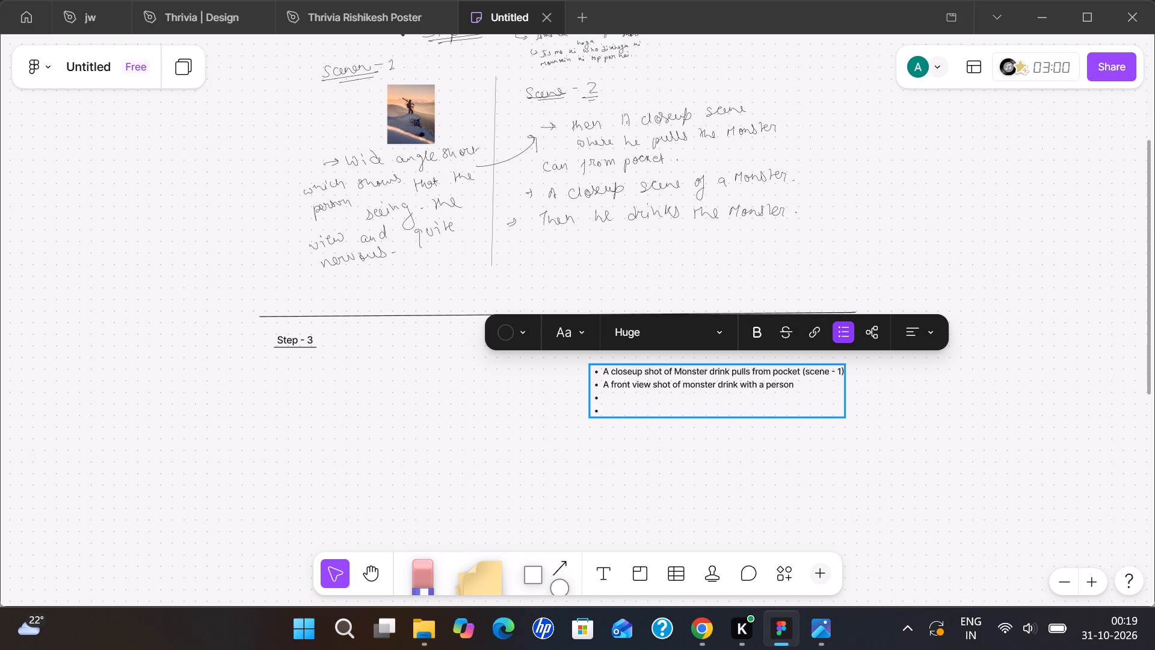
pyautogui.write('a close up')
pyautogui.press('space')
pyautogui.write('shot focusing i')
pyautogui.press('BackSpace')
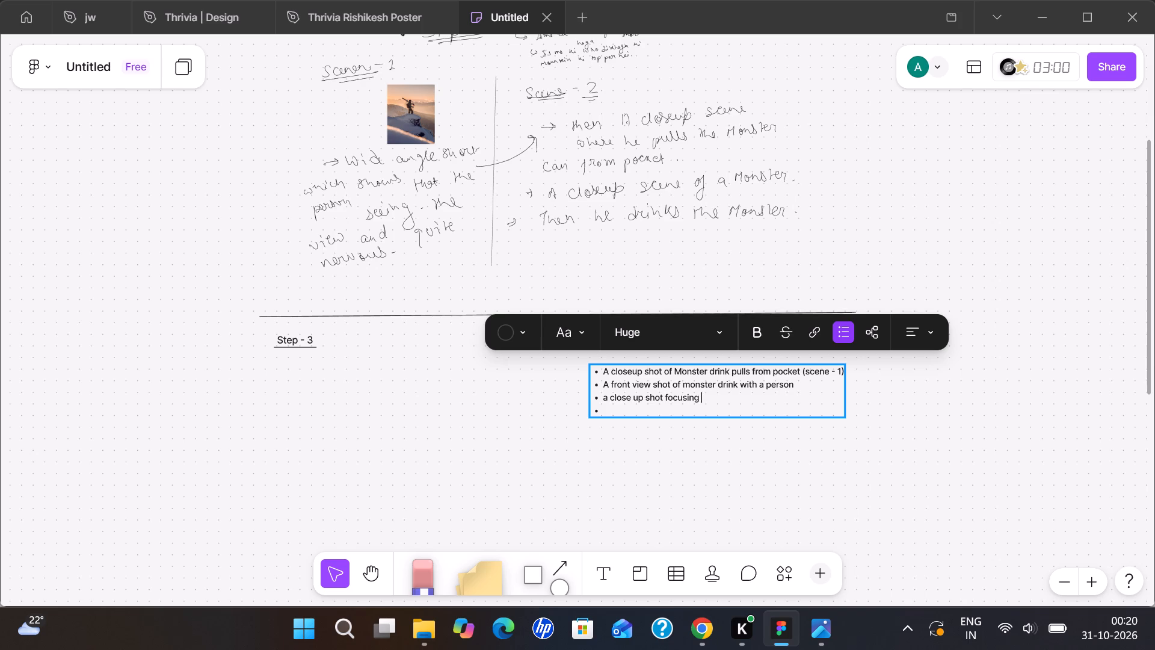
pyautogui.write('on the nmonster')
pyautogui.press('space')
# Correct "nmonster" to "monster" in the third bullet.
pyautogui.press('Left')
pyautogui.press('Left')
pyautogui.press('Left')
pyautogui.press('Left')
pyautogui.press('Left')
pyautogui.press('Left')
pyautogui.press('Left')
pyautogui.press('Left')
pyautogui.press('BackSpace')
pyautogui.press('Right')
pyautogui.press('Right')
pyautogui.press('Right')
pyautogui.press('Right')
pyautogui.press('Right')
pyautogui.press('Right')
pyautogui.press('Right')
pyautogui.press('Right')
pyautogui.press('Right')
pyautogui.press('Right')
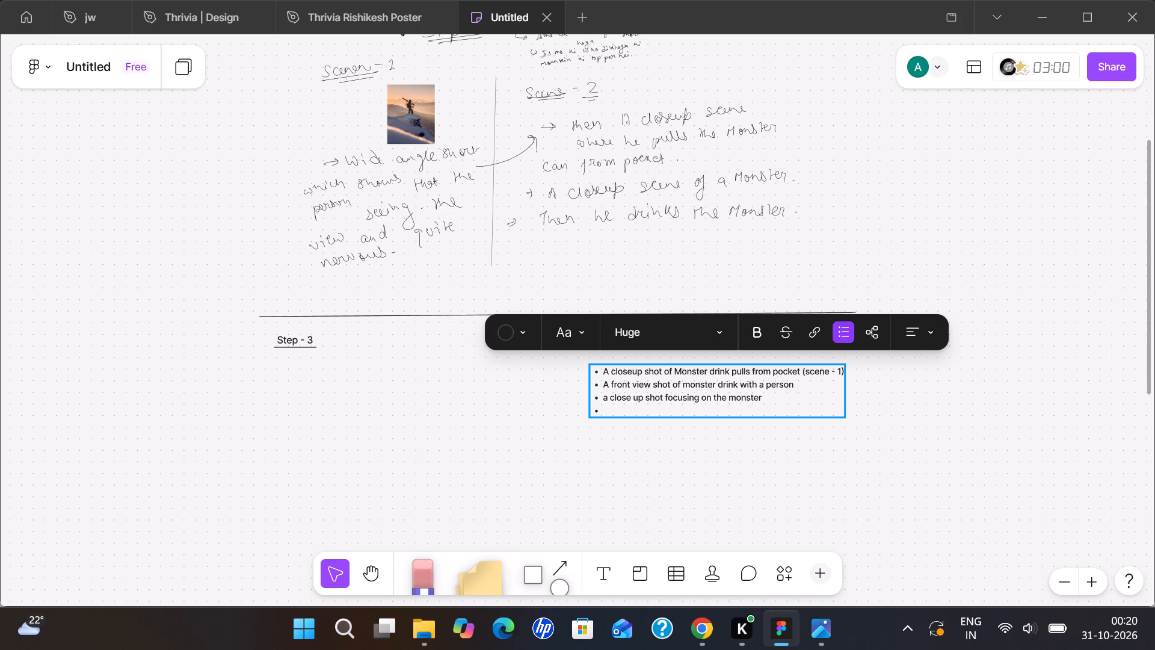
pyautogui.press('Left')
# Extend the third bullet, after "monster", with "drink while the he is opening the can".
pyautogui.write('dr')
pyautogui.write('ink')
pyautogui.press('space')
pyautogui.press('w')
pyautogui.write('hile the')
pyautogui.press('space')
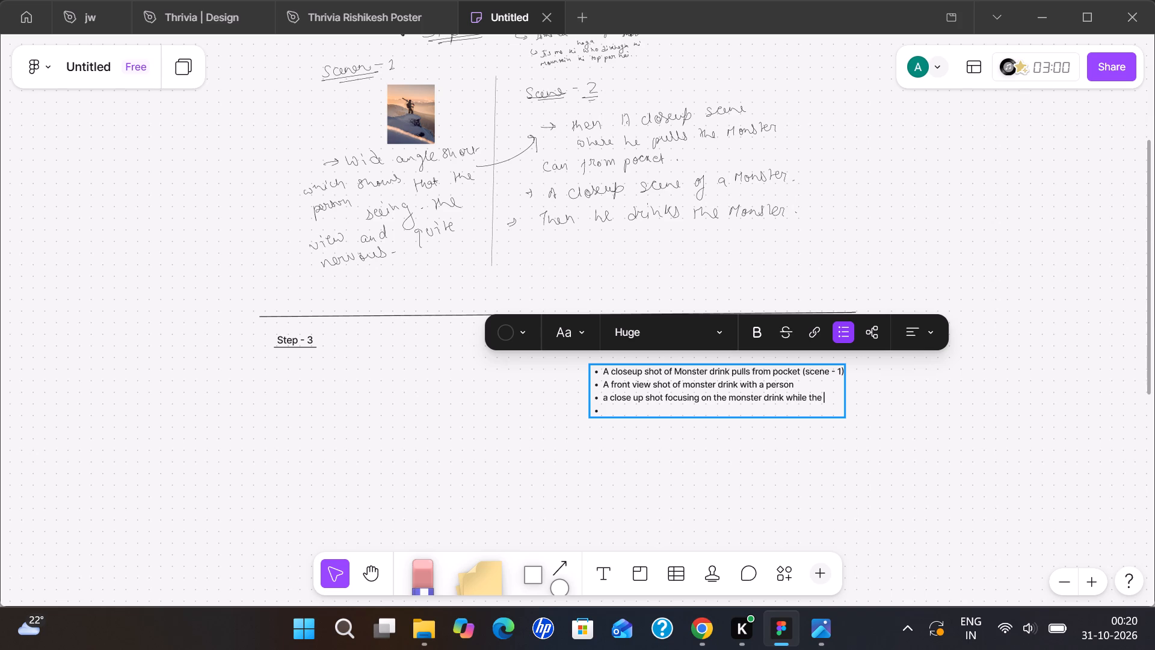
pyautogui.press('h')
pyautogui.write('e is')
pyautogui.press('space')
pyautogui.write('opening the can')
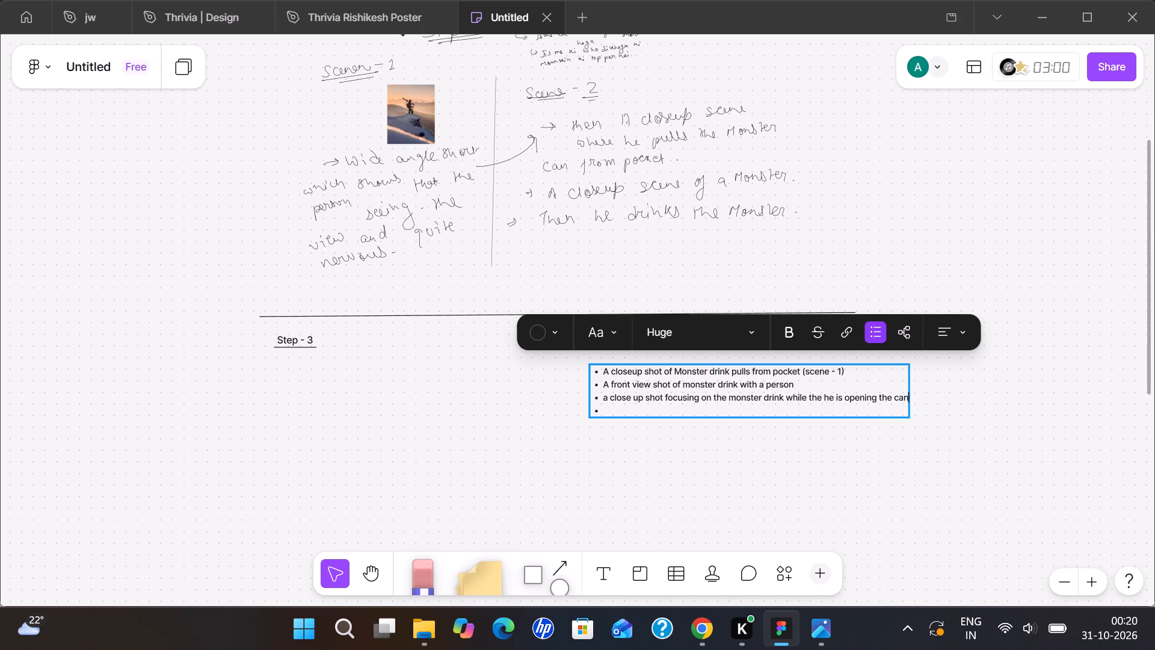
# Write "and wide angle shpt of" as the fourth bullet, leaving no surplus empty bullet below it.
pyautogui.press('Return')
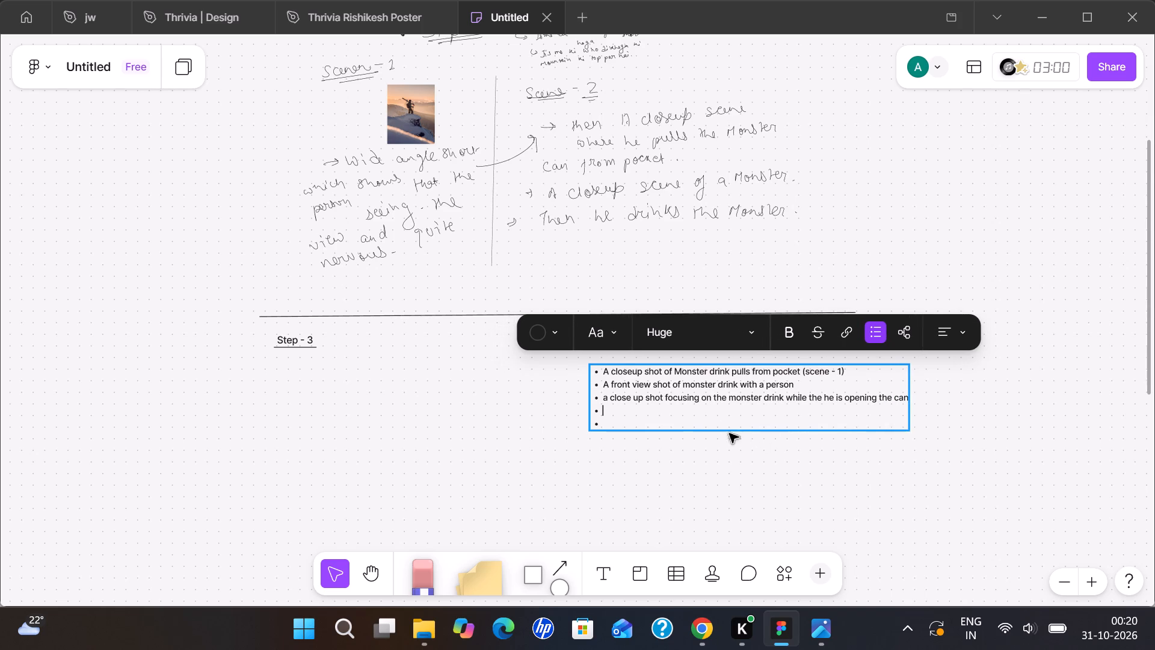
pyautogui.click(718, 427)
pyautogui.press('BackSpace')
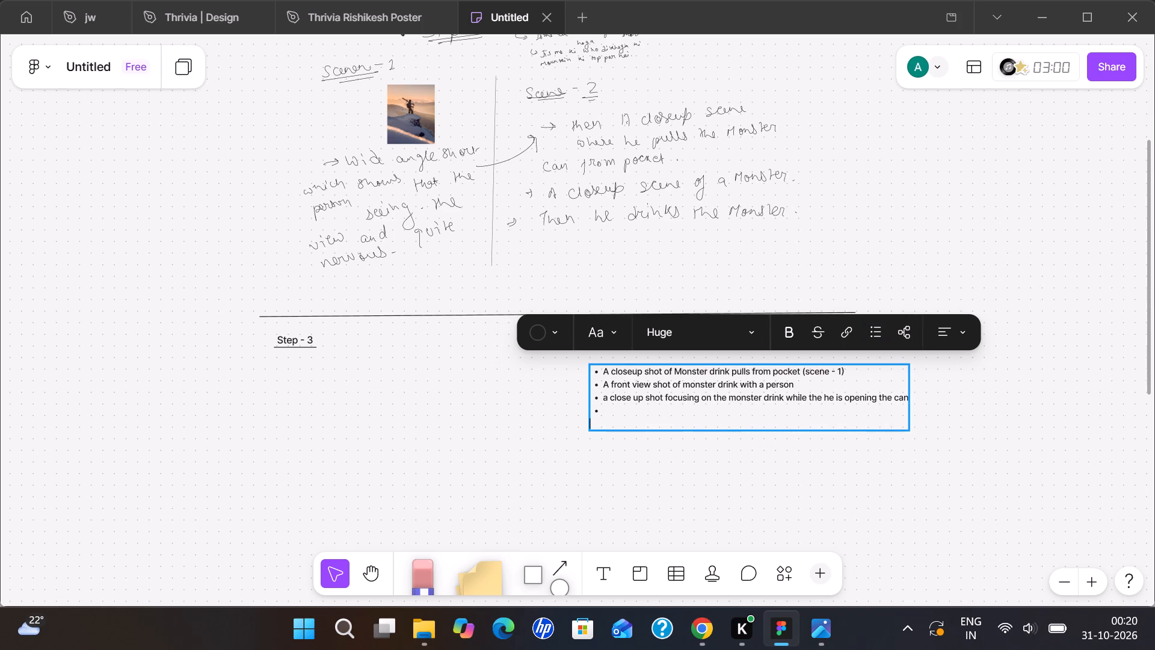
pyautogui.click(651, 423)
pyautogui.press('BackSpace')
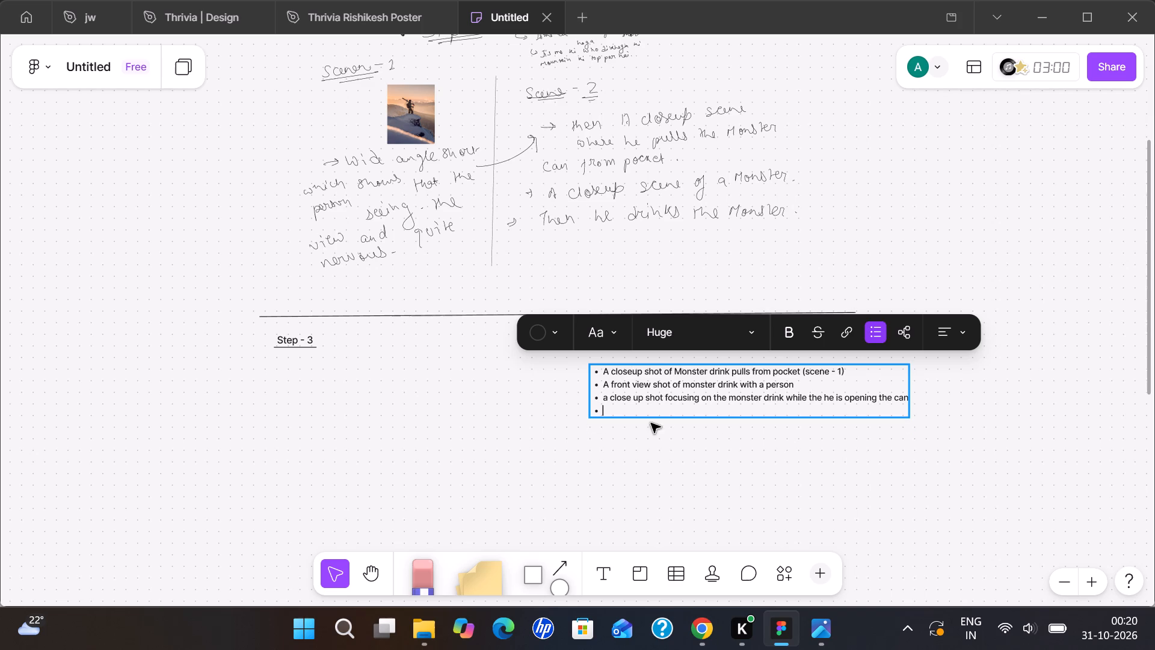
pyautogui.write('and')
pyautogui.press('space')
pyautogui.write('wide an')
pyautogui.write('gle')
pyautogui.press('space')
pyautogui.write('shpt')
pyautogui.press('space')
pyautogui.write('of')
pyautogui.press('space')
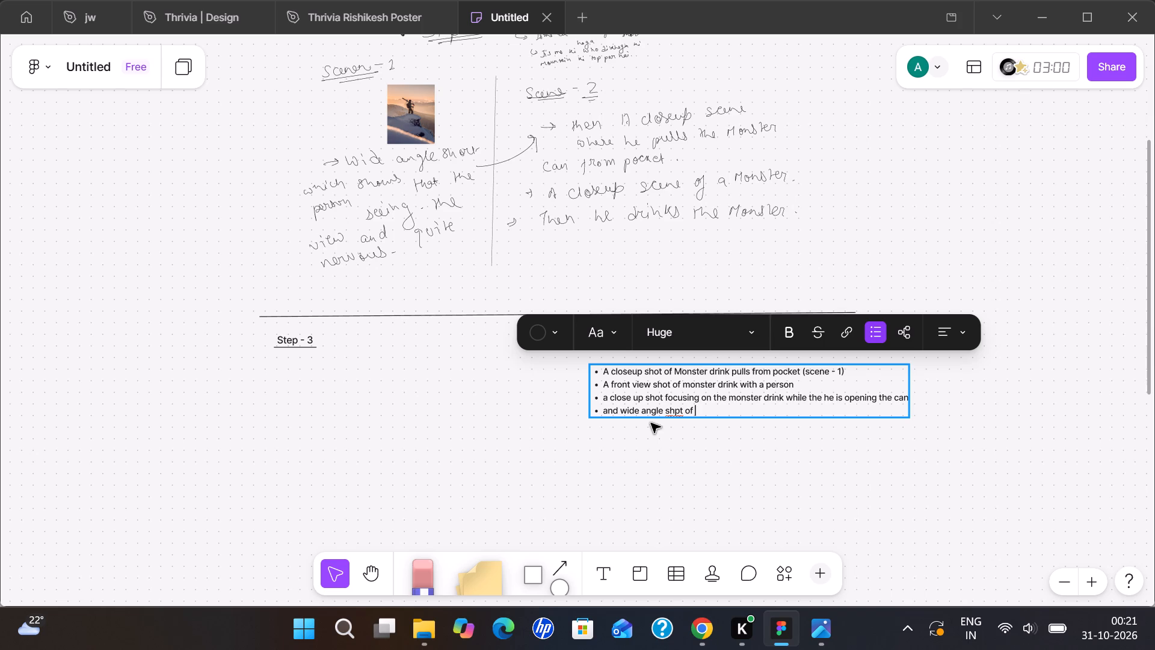
# Correct "shpt" to "shot" in the fourth bullet.
pyautogui.press('Left')
pyautogui.press('Left')
pyautogui.press('Left')
pyautogui.press('Left')
pyautogui.press('Left')
pyautogui.press('BackSpace')
pyautogui.press('o')
pyautogui.press('Right')
pyautogui.press('Right')
pyautogui.press('Right')
pyautogui.press('Right')
pyautogui.press('Right')
# Extend the fourth bullet, after "wide angle shot of", with "a person of drinking monster".
pyautogui.write('a person')
pyautogui.press('space')
pyautogui.write('to')
pyautogui.press('space')
pyautogui.press('BackSpace')
pyautogui.press('BackSpace')
pyautogui.press('BackSpace')
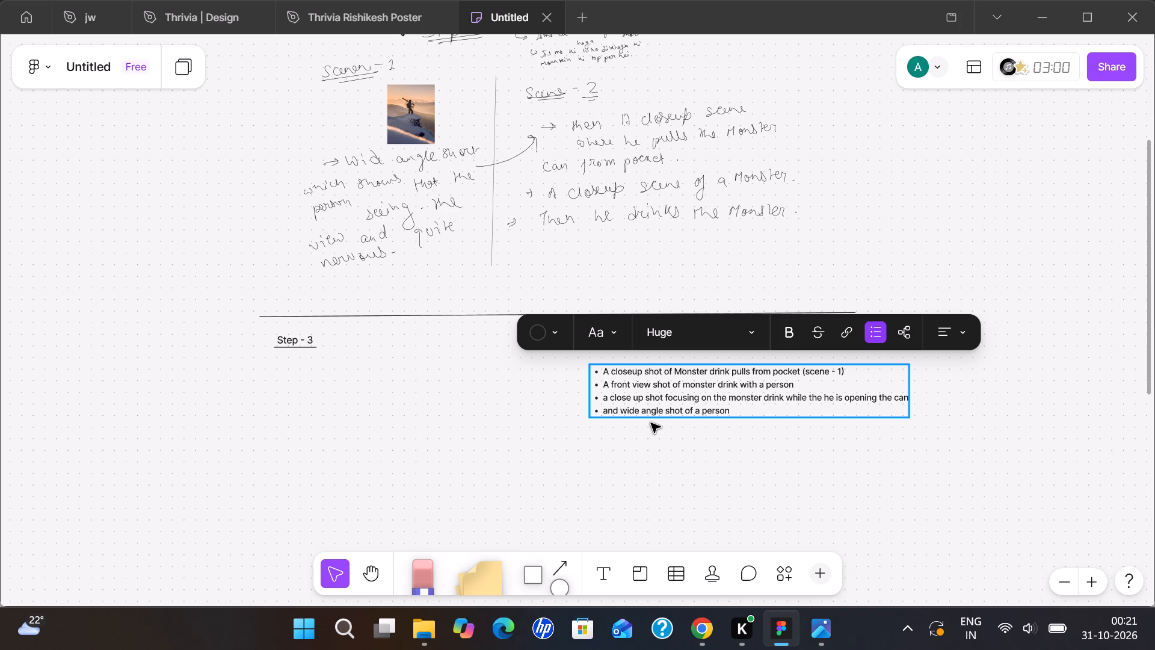
pyautogui.write('of d')
pyautogui.write('rinking monster')
# Insert a period directly before "monster" in the fourth bullet.
pyautogui.click(777, 415)
pyautogui.press('.')
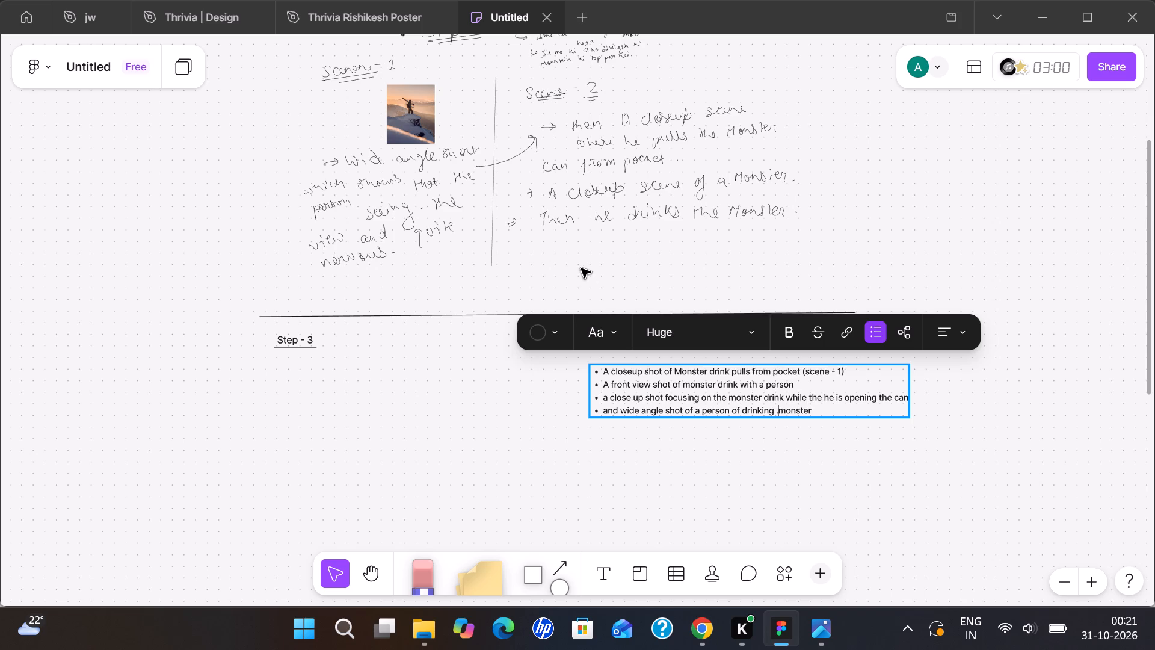
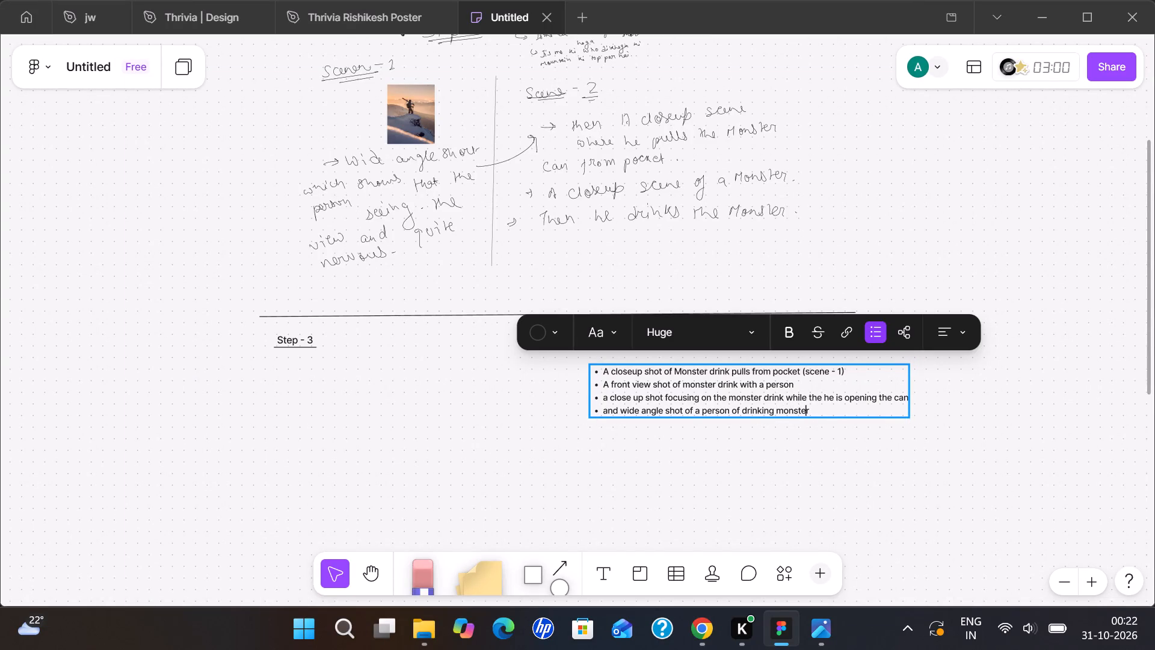
# Place the text cursor at the end of the fourth bullet, after "monster".
pyautogui.press('Right')
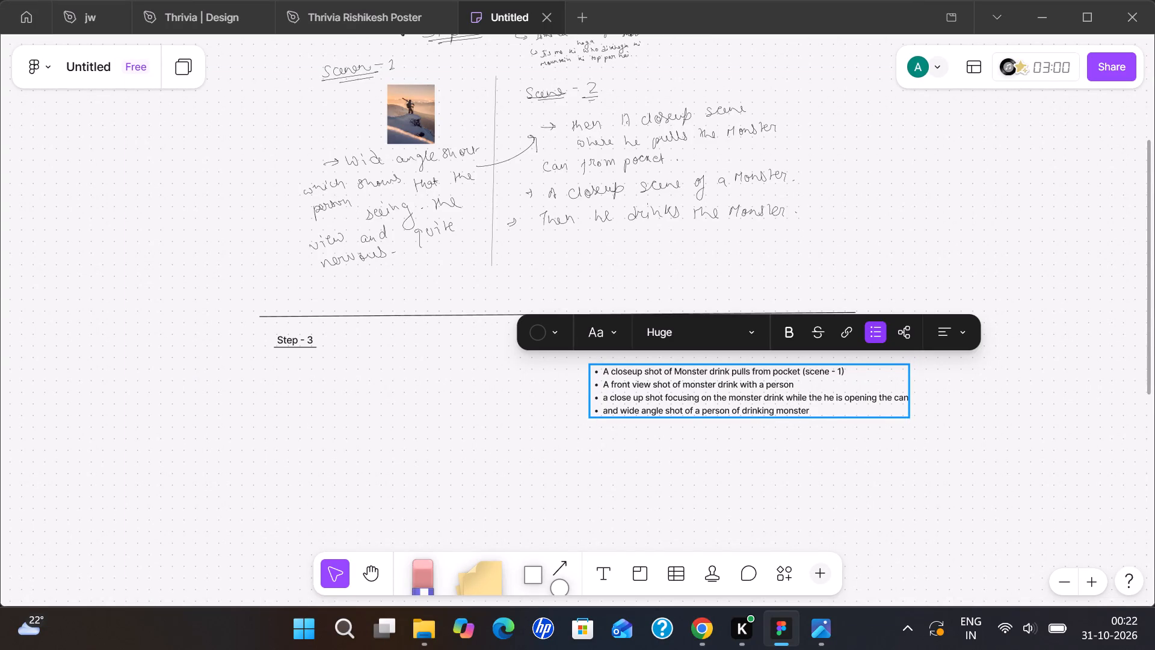
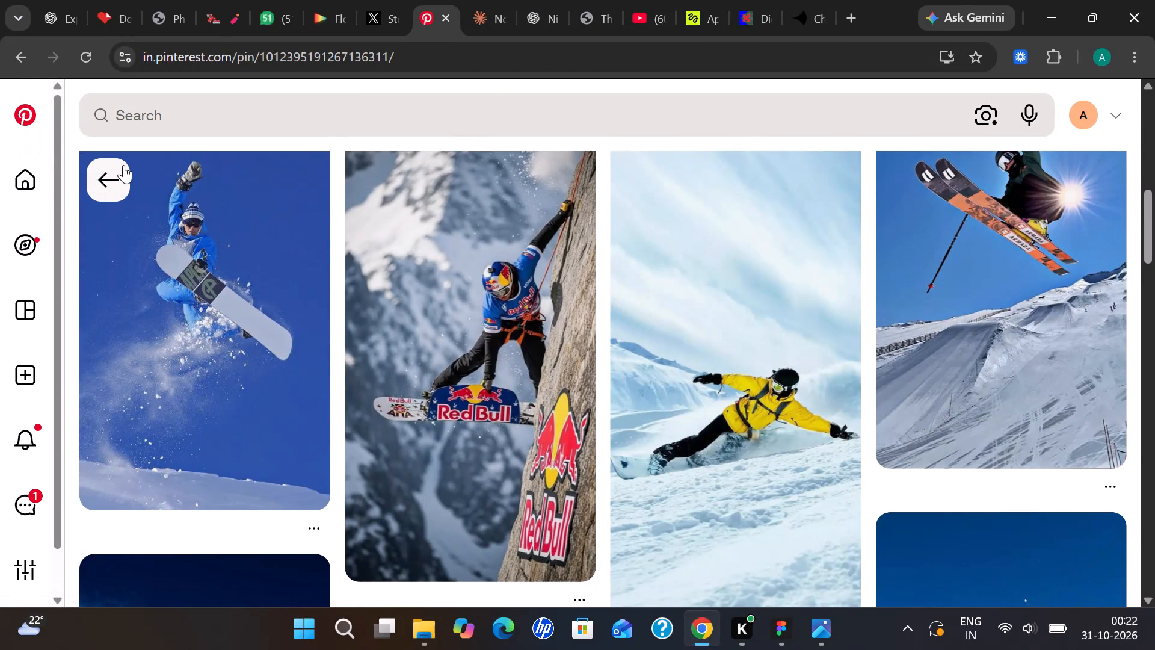
# Leave the open pin and search Google in a new tab for images of "monster white energy drink".
pyautogui.click(123, 166)
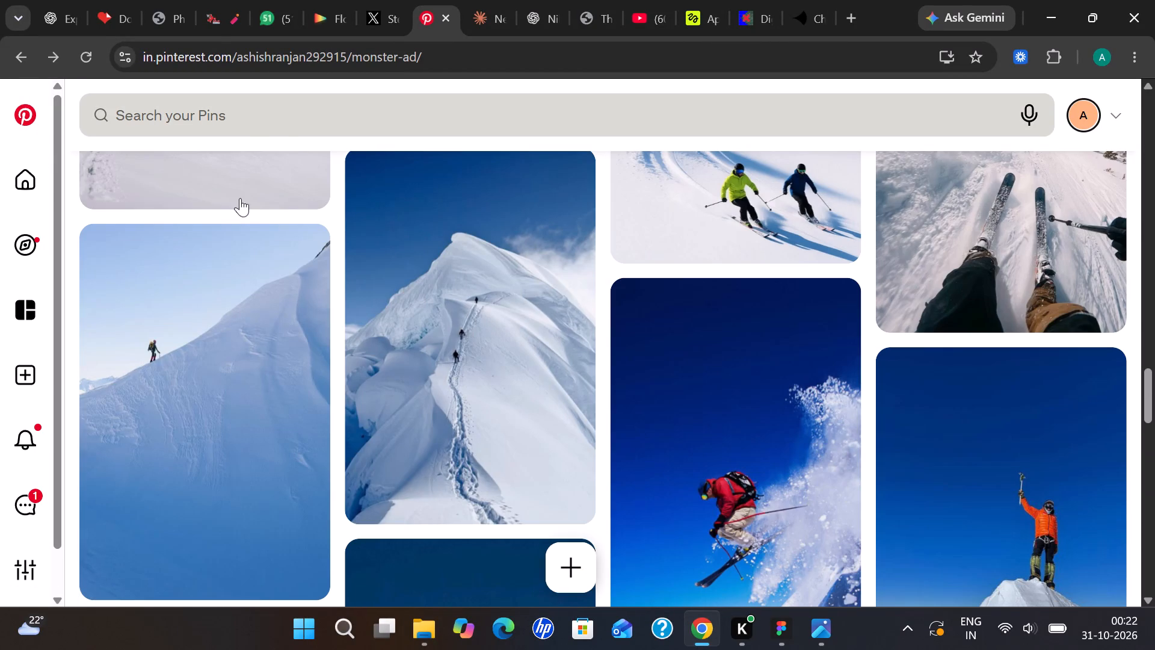
pyautogui.click(849, 28)
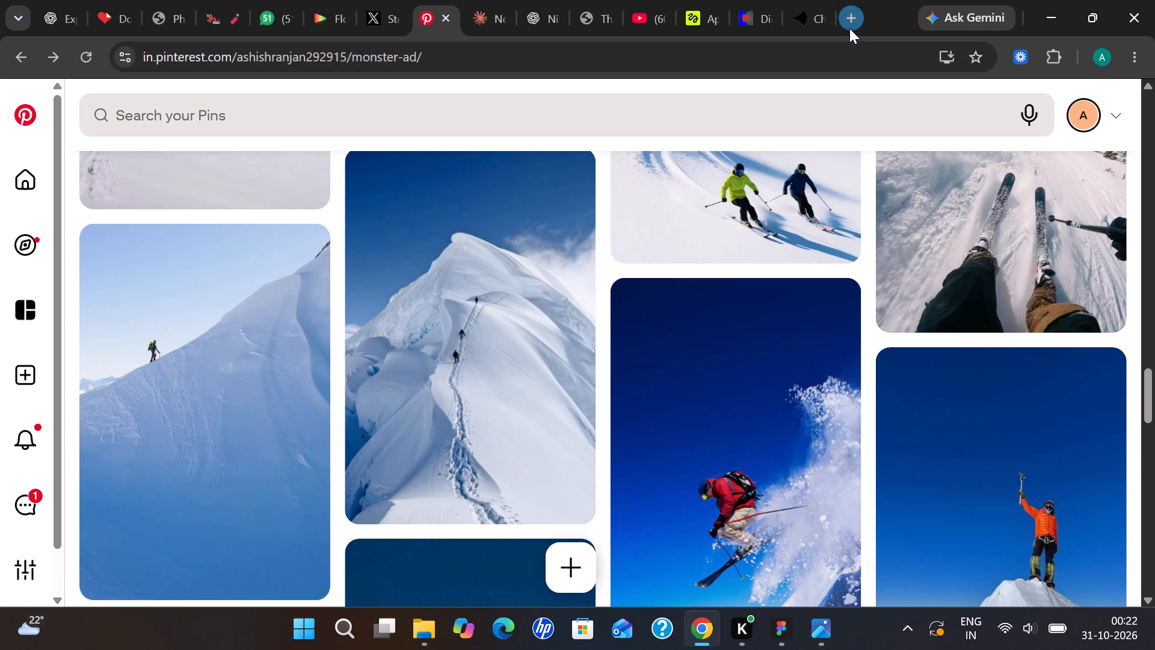
pyautogui.scroll(2, 828, 85)
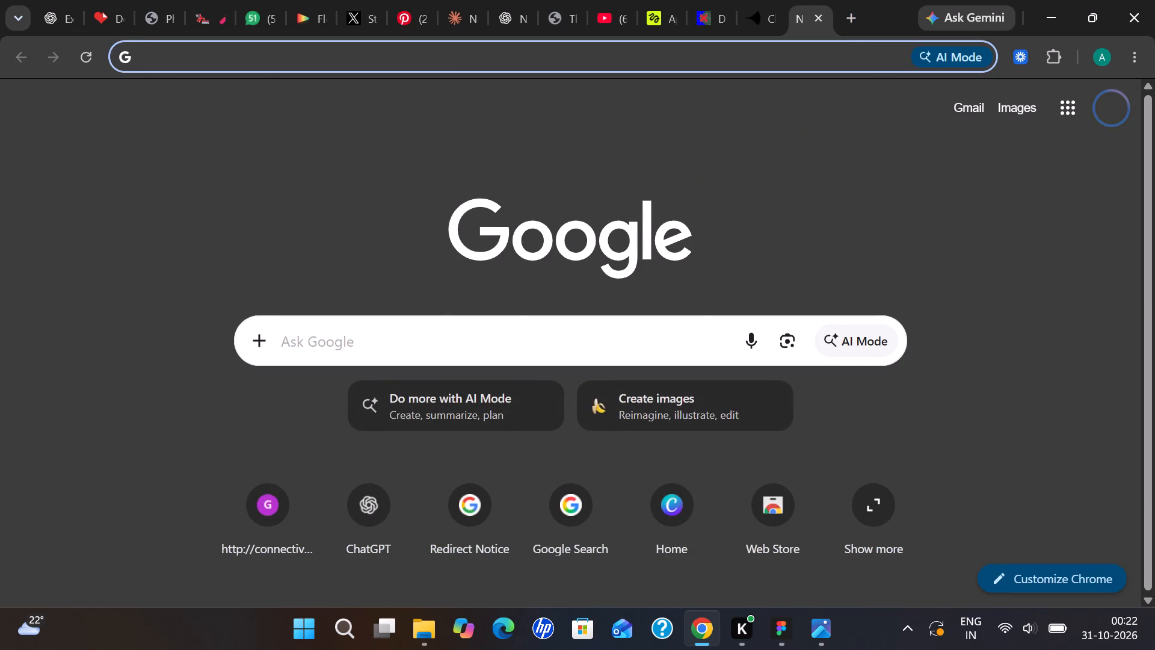
pyautogui.click(570, 347)
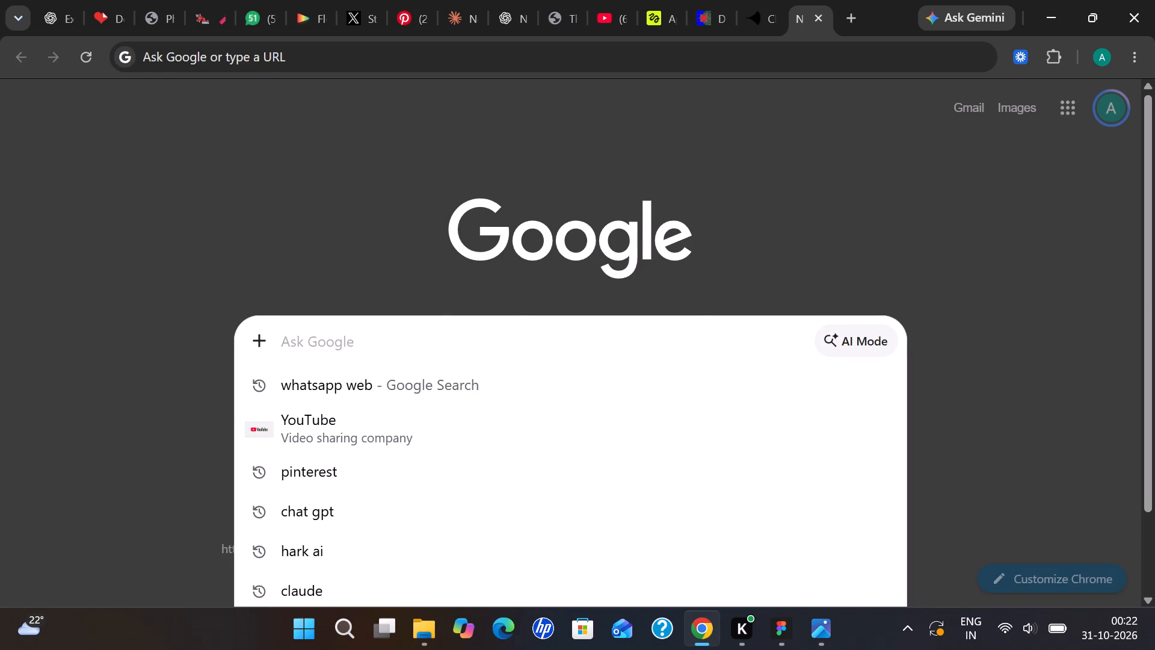
pyautogui.write('on')
pyautogui.write('setr')
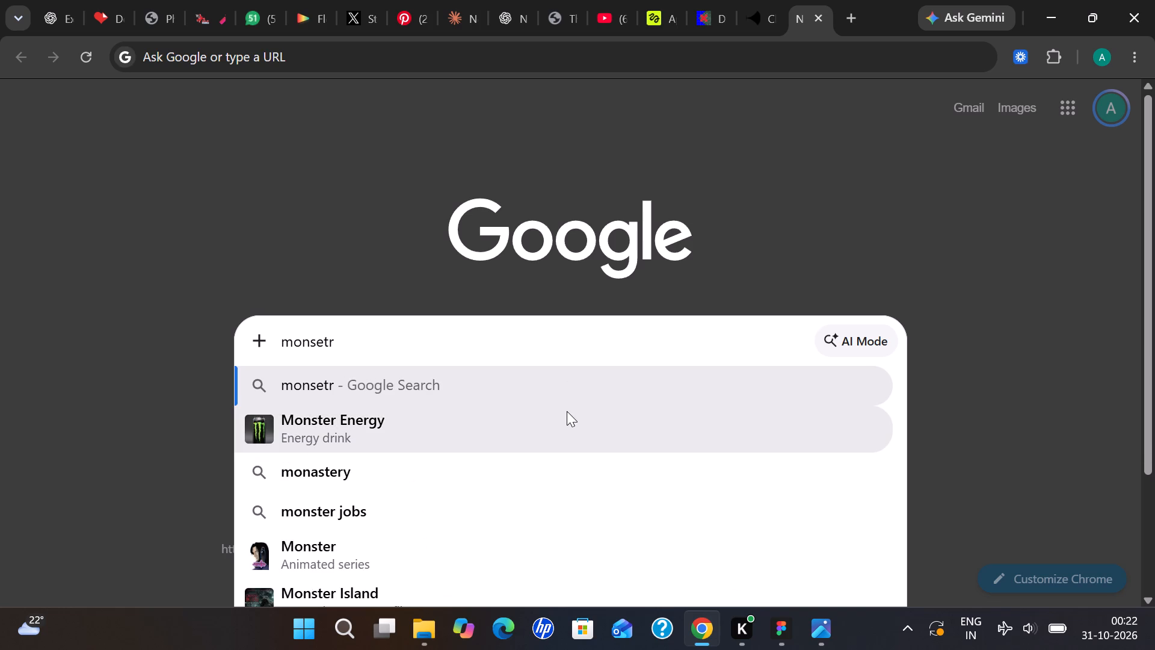
pyautogui.click(567, 411)
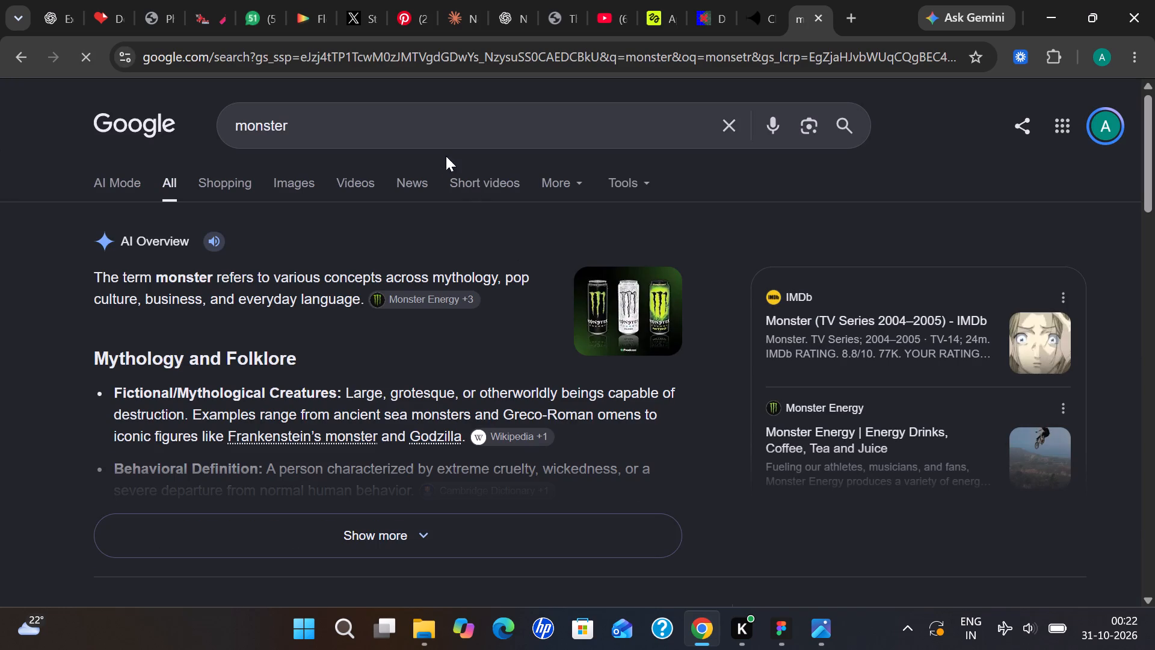
pyautogui.click(448, 141)
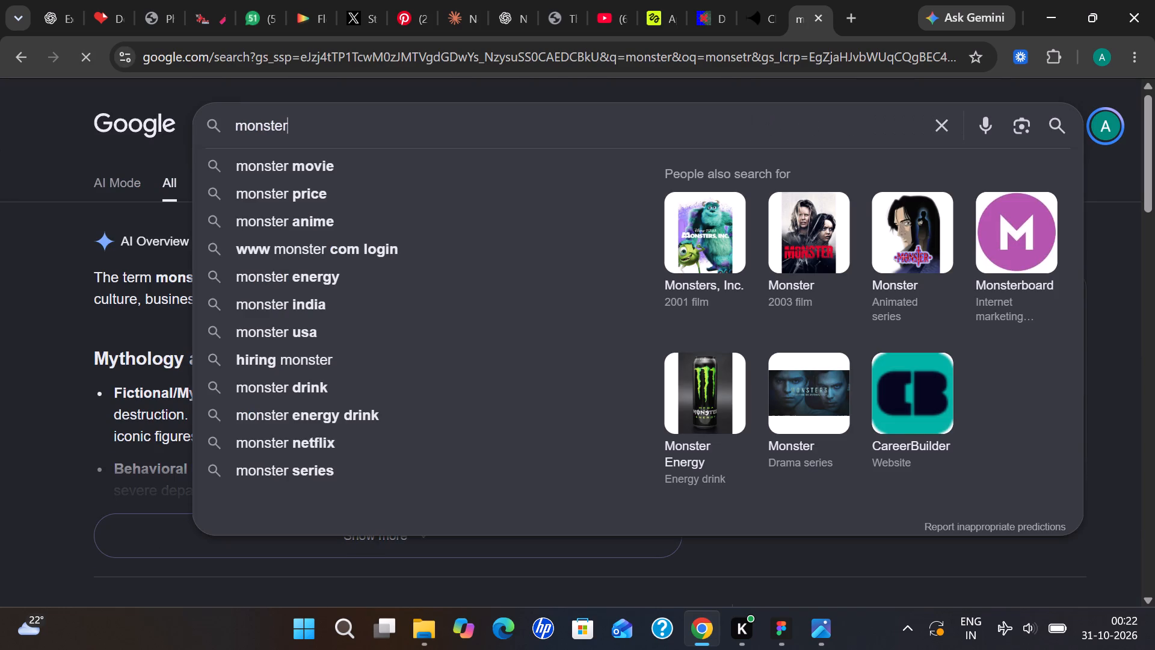
pyautogui.press('space')
pyautogui.press('w')
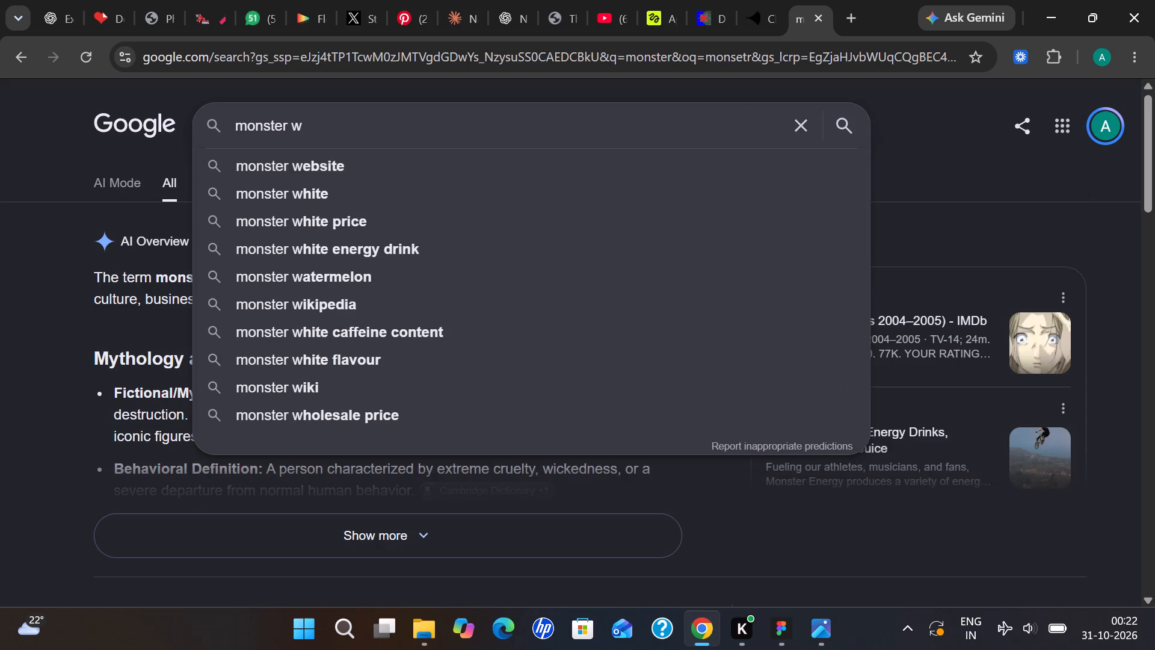
pyautogui.write('hite')
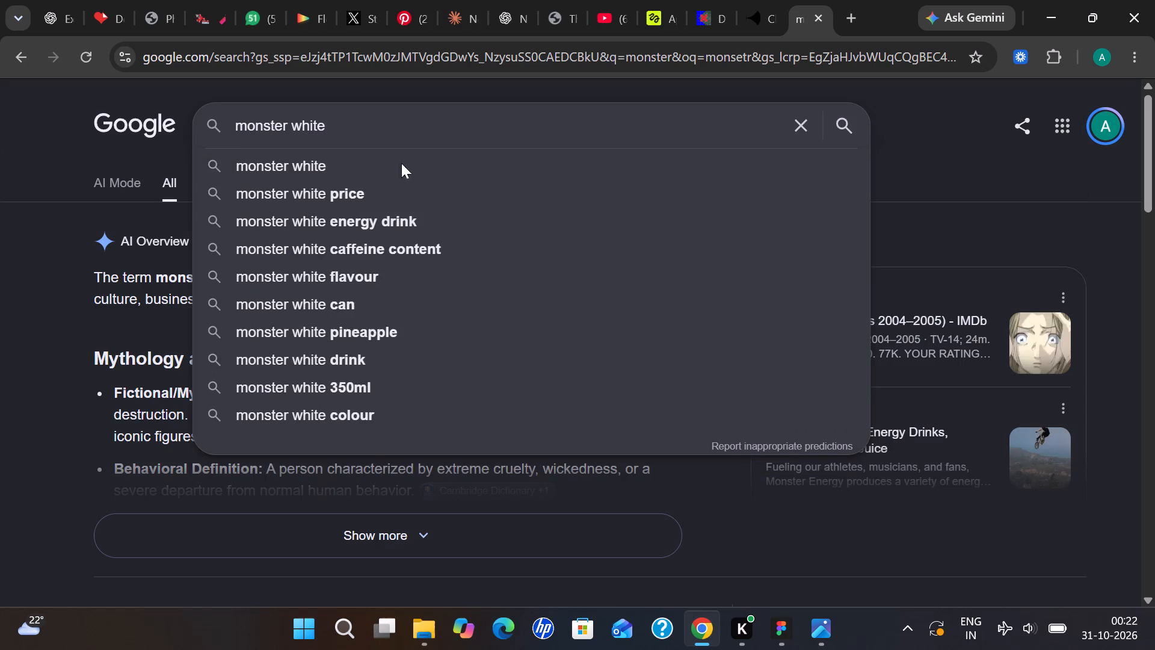
pyautogui.click(348, 229)
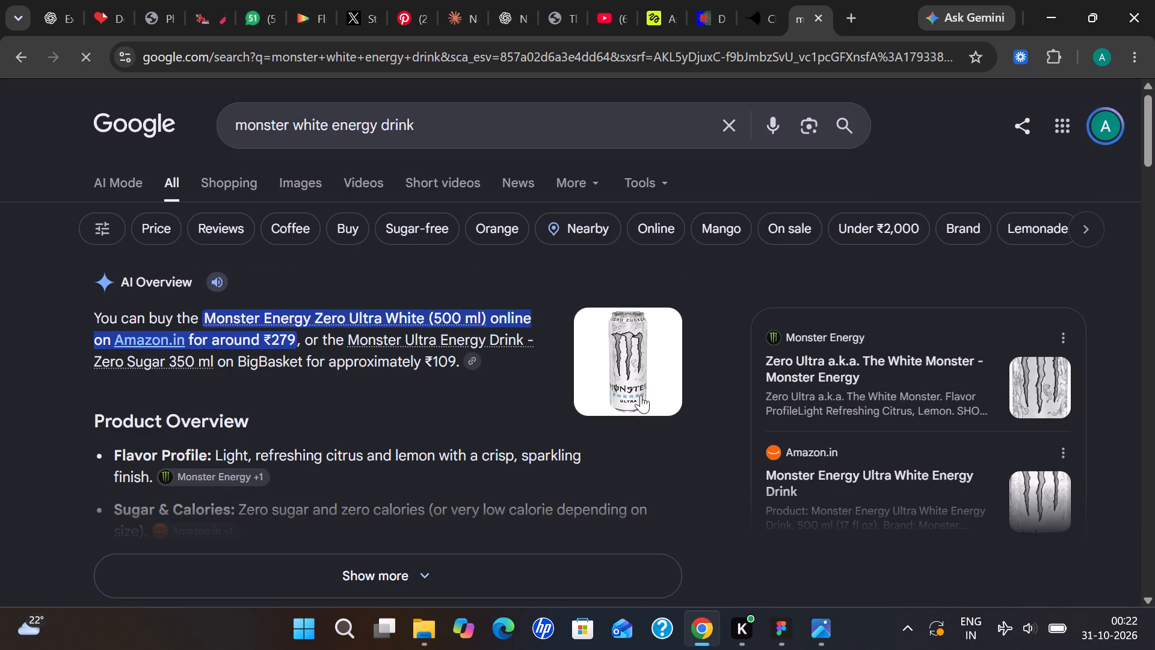
pyautogui.click(641, 395)
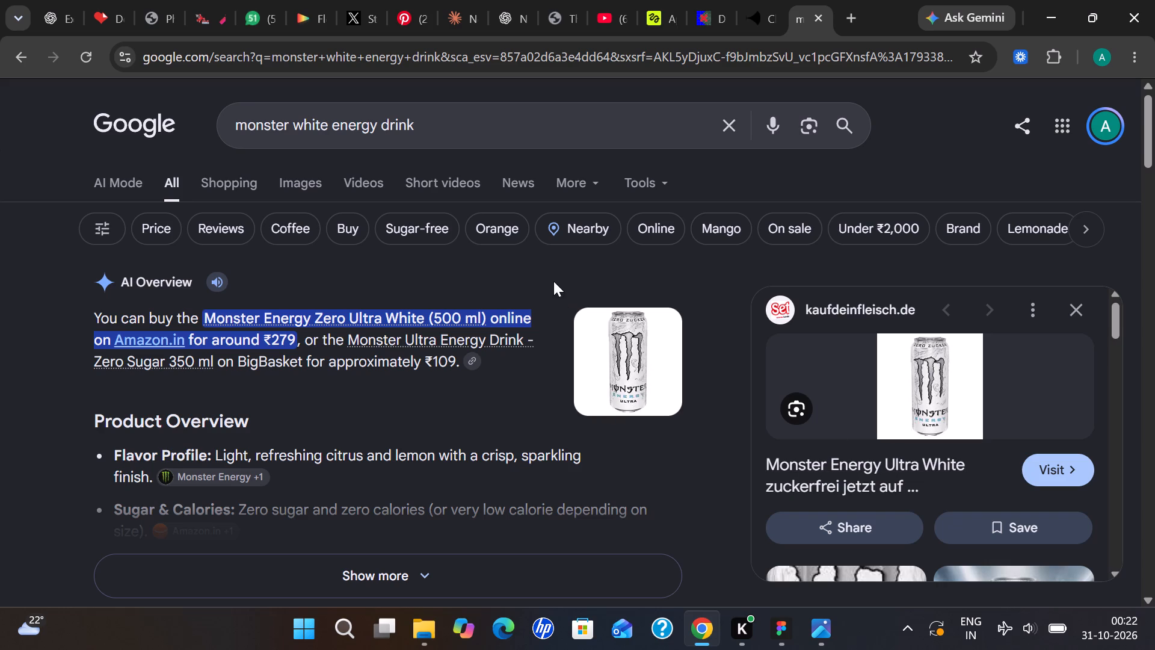
pyautogui.click(300, 184)
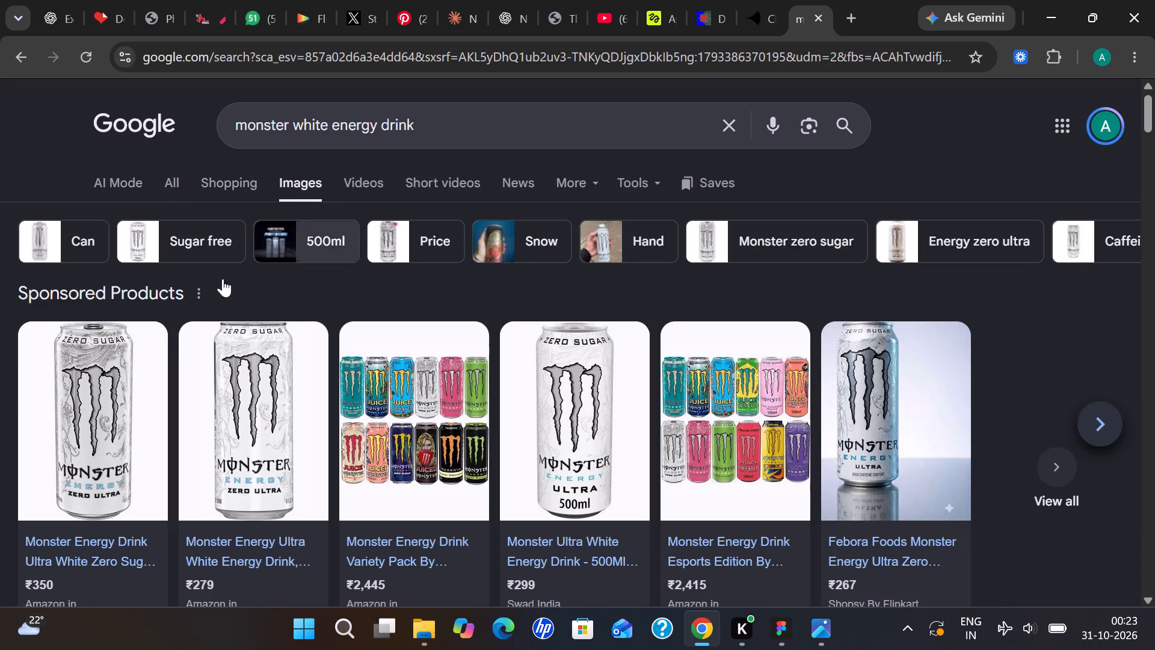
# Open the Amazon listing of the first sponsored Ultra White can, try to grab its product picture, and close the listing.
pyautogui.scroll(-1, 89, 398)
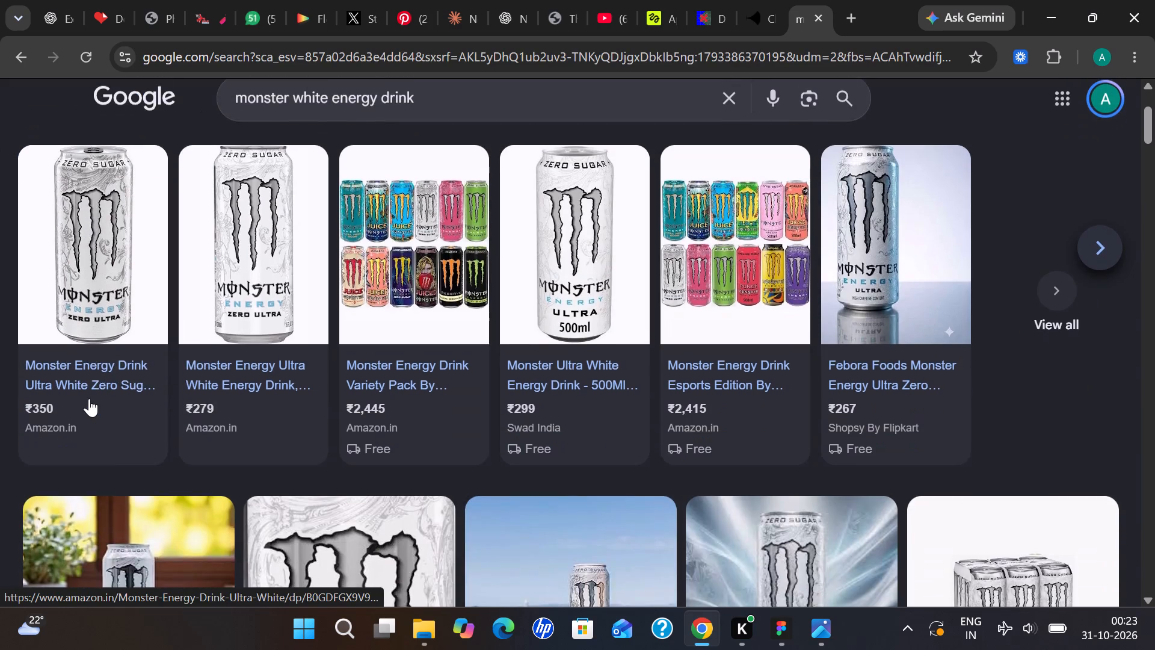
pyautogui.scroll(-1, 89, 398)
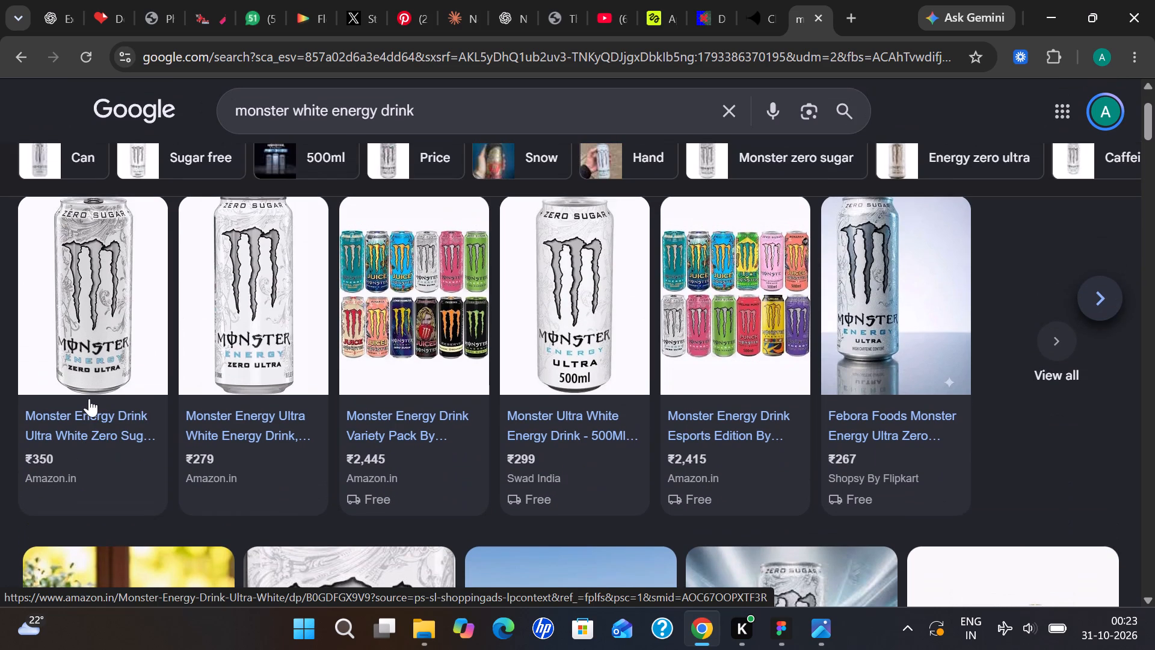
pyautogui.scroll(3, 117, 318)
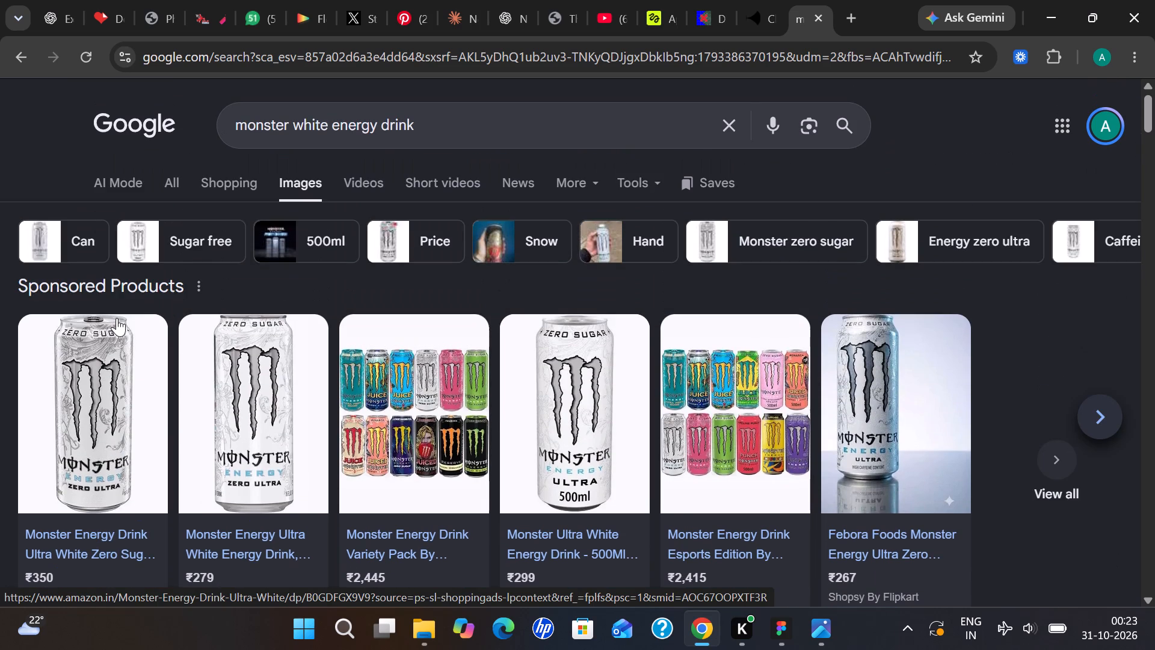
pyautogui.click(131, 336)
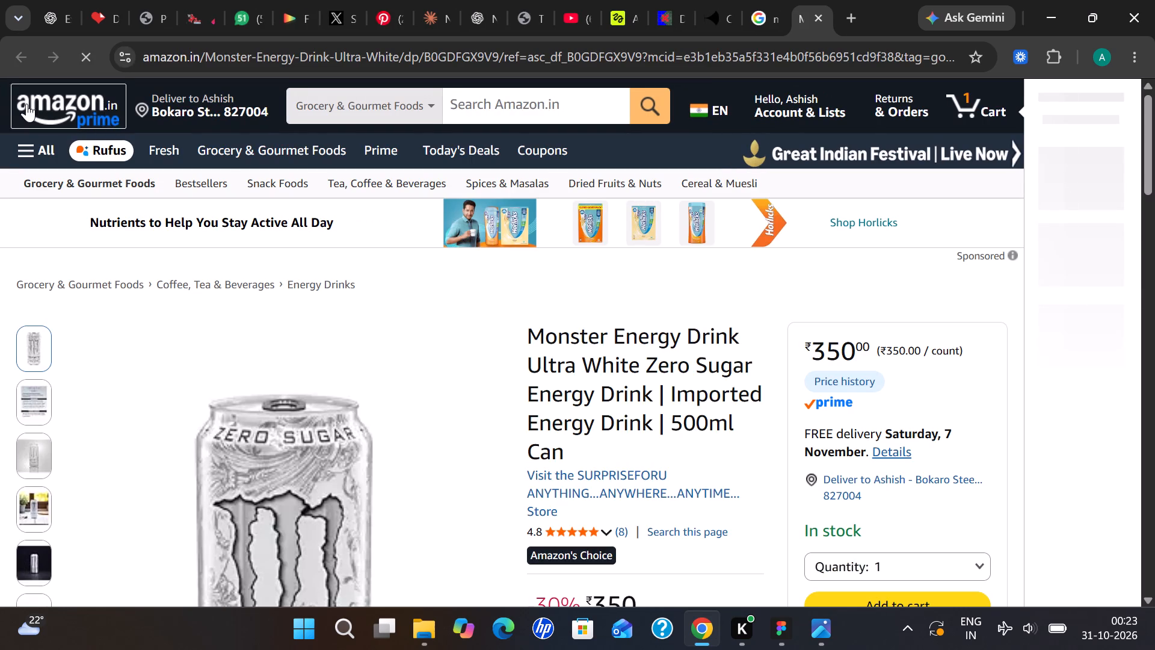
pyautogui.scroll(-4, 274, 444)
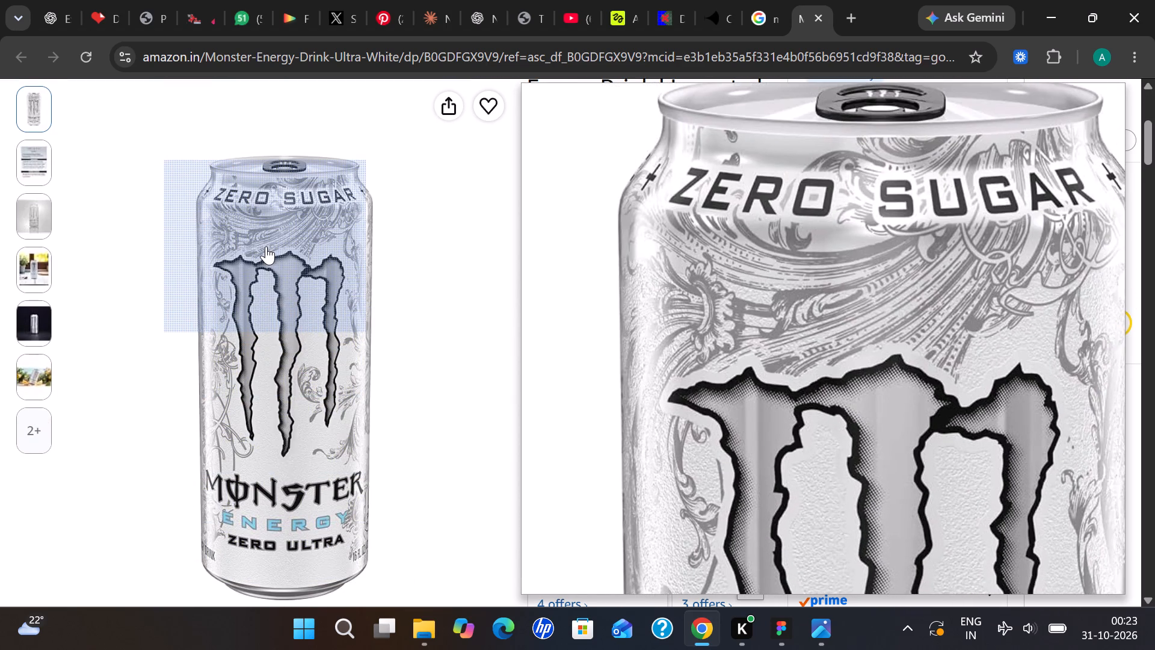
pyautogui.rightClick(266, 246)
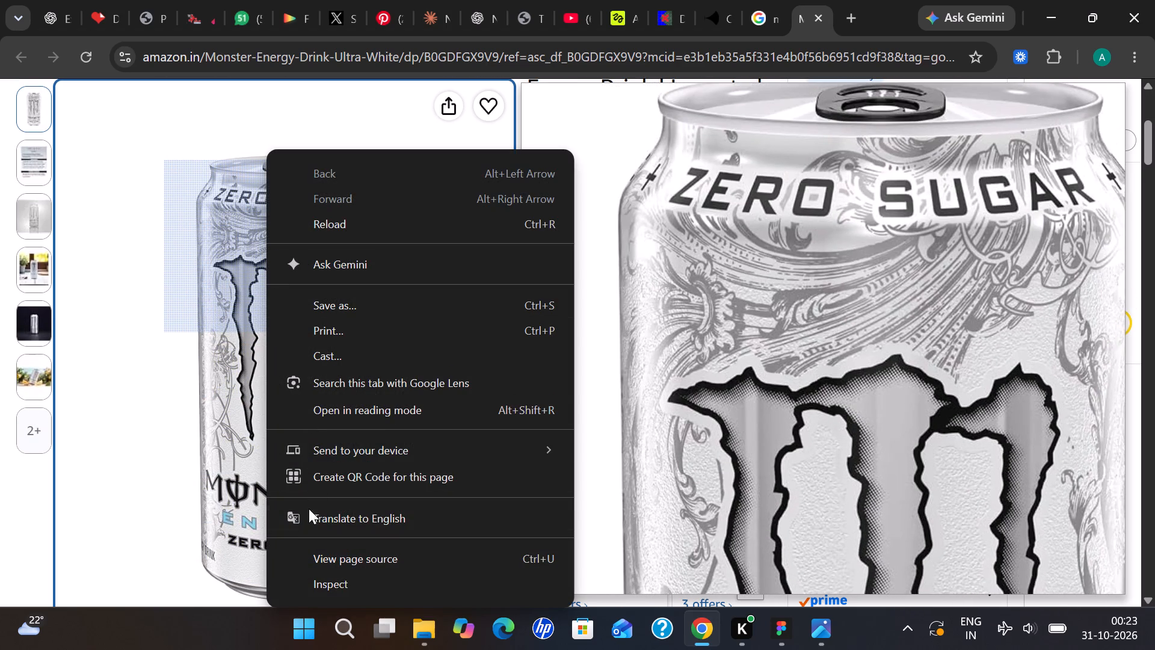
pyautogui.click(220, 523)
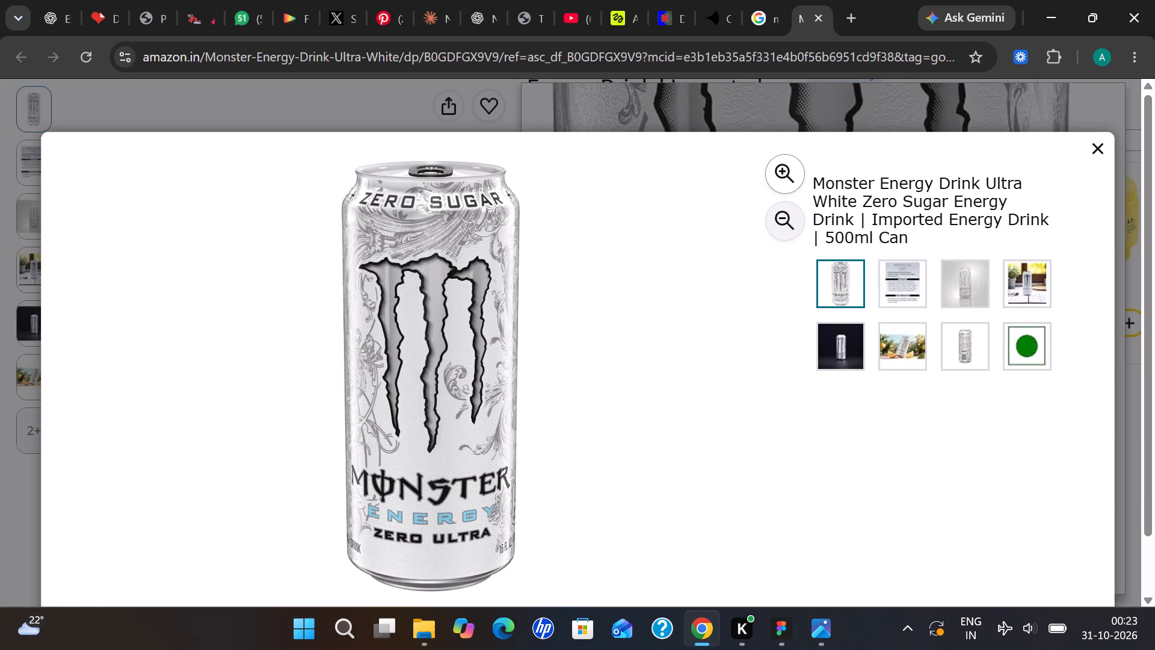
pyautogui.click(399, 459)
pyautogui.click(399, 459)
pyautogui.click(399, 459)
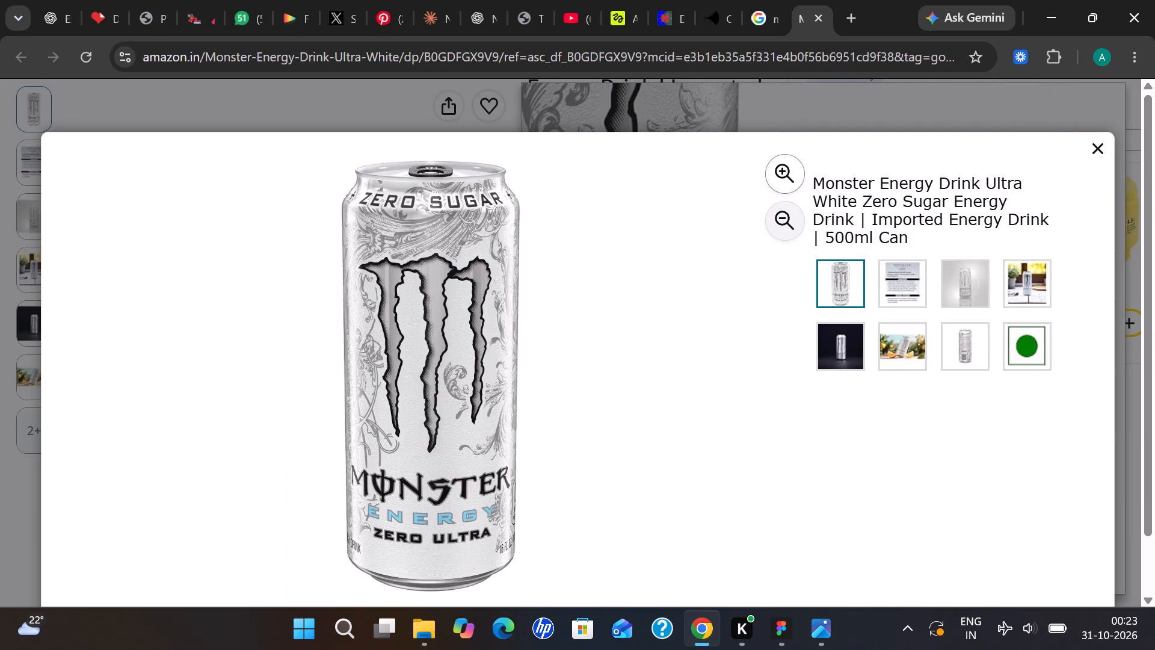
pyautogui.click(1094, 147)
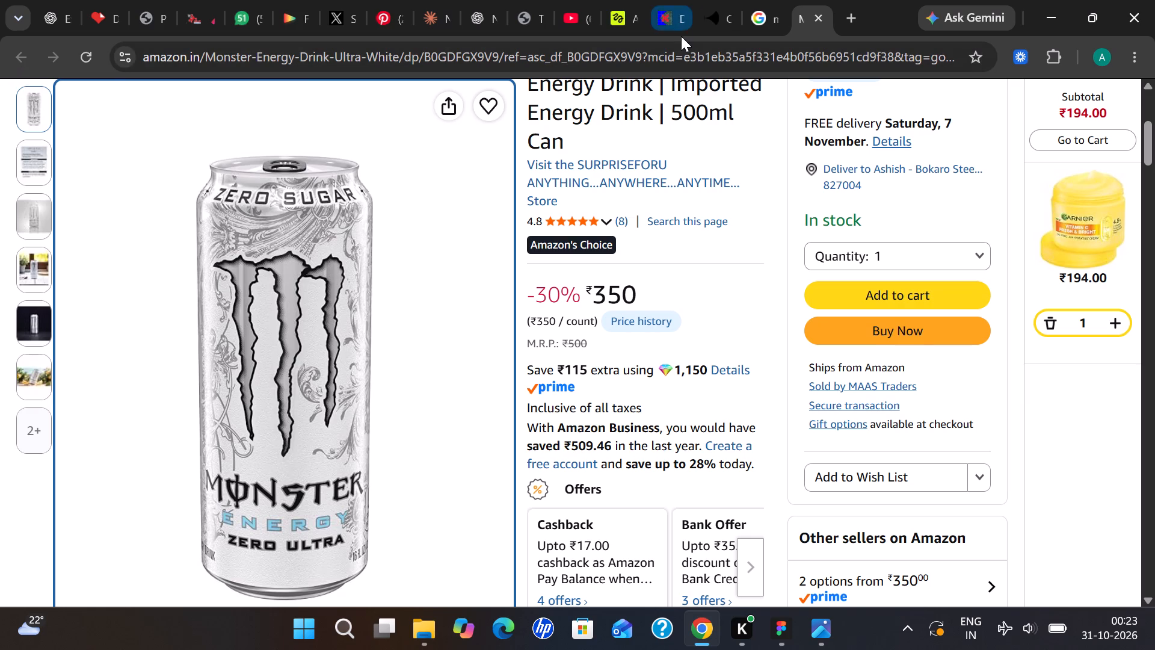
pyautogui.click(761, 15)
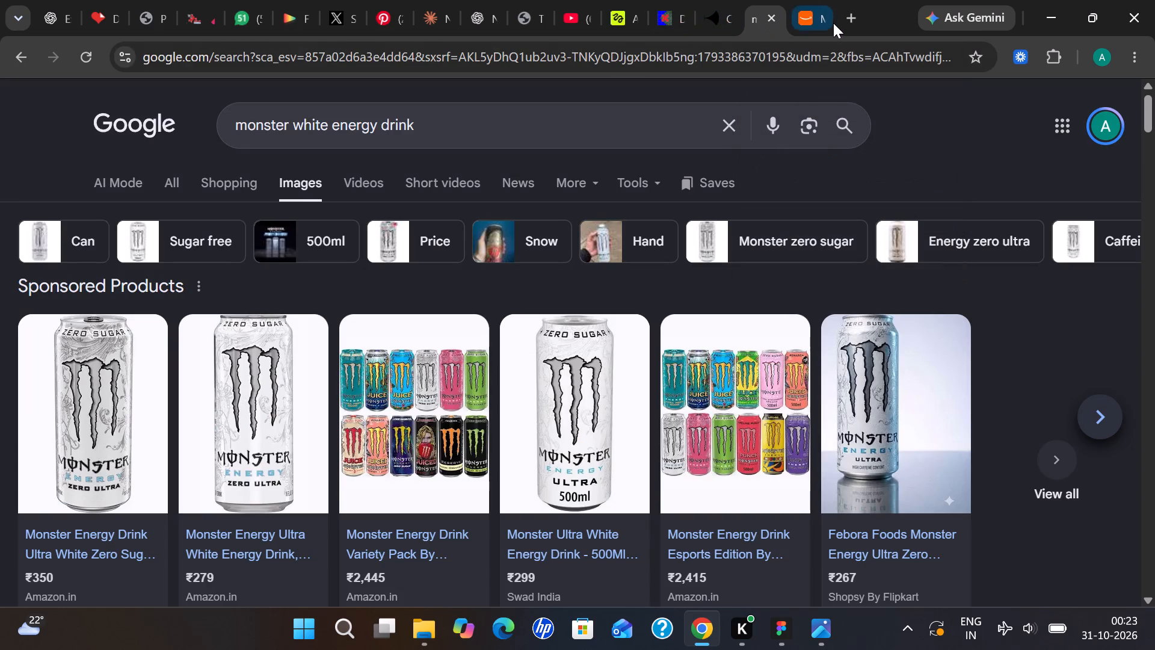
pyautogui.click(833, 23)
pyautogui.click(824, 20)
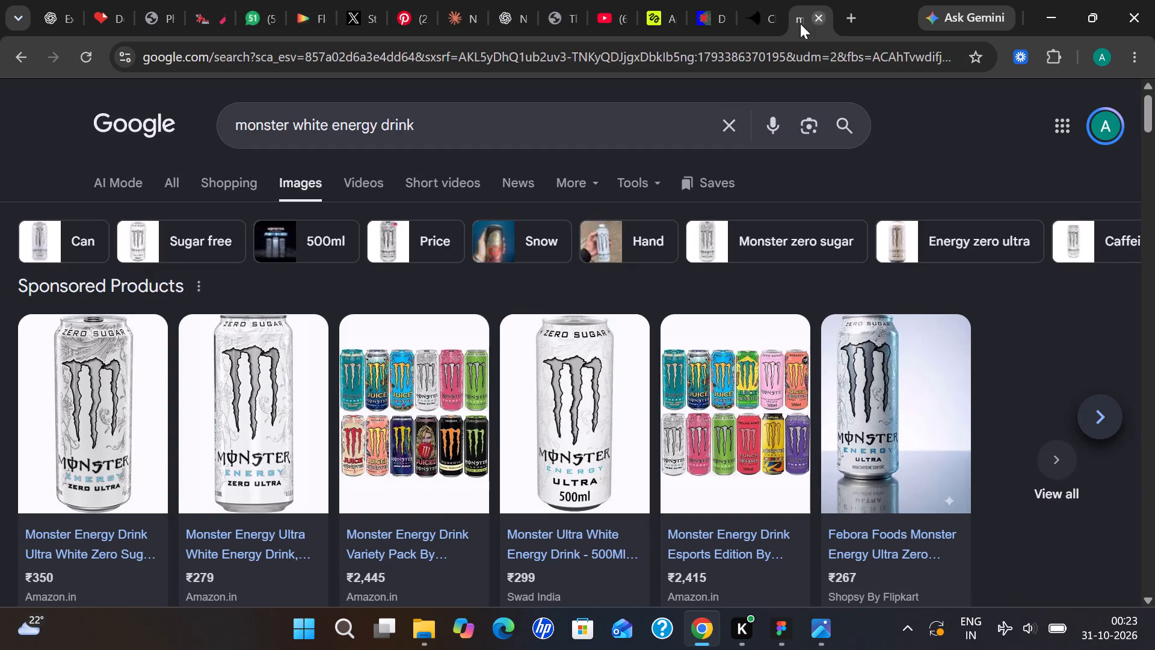
# Copy the Amazon.in preview image of the single Monster Energy Ultra White can on a white background from the image results.
pyautogui.hscroll(1, 507, 319)
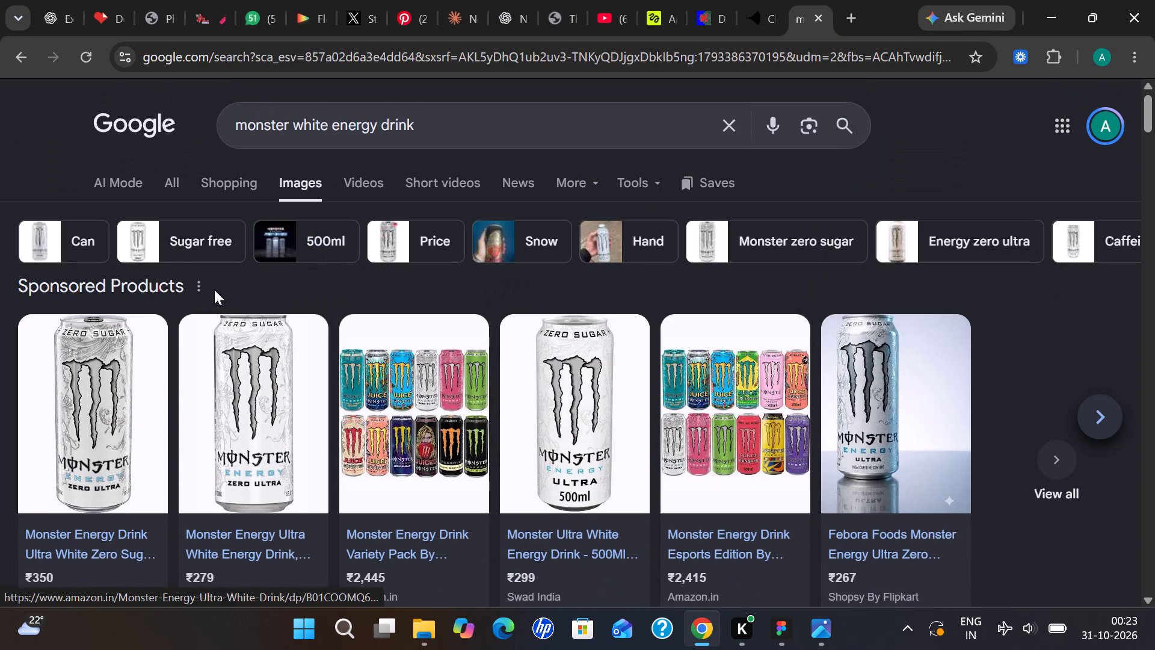
pyautogui.click(301, 196)
pyautogui.scroll(-5, 301, 196)
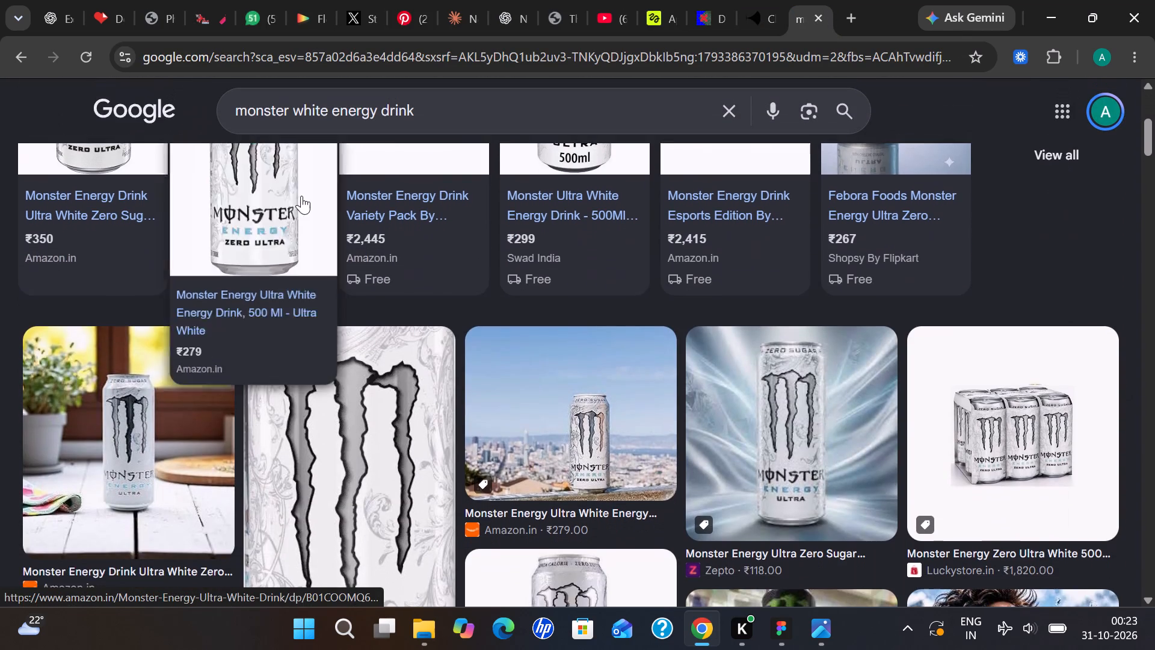
pyautogui.scroll(-1, 301, 196)
pyautogui.scroll(-1, 380, 456)
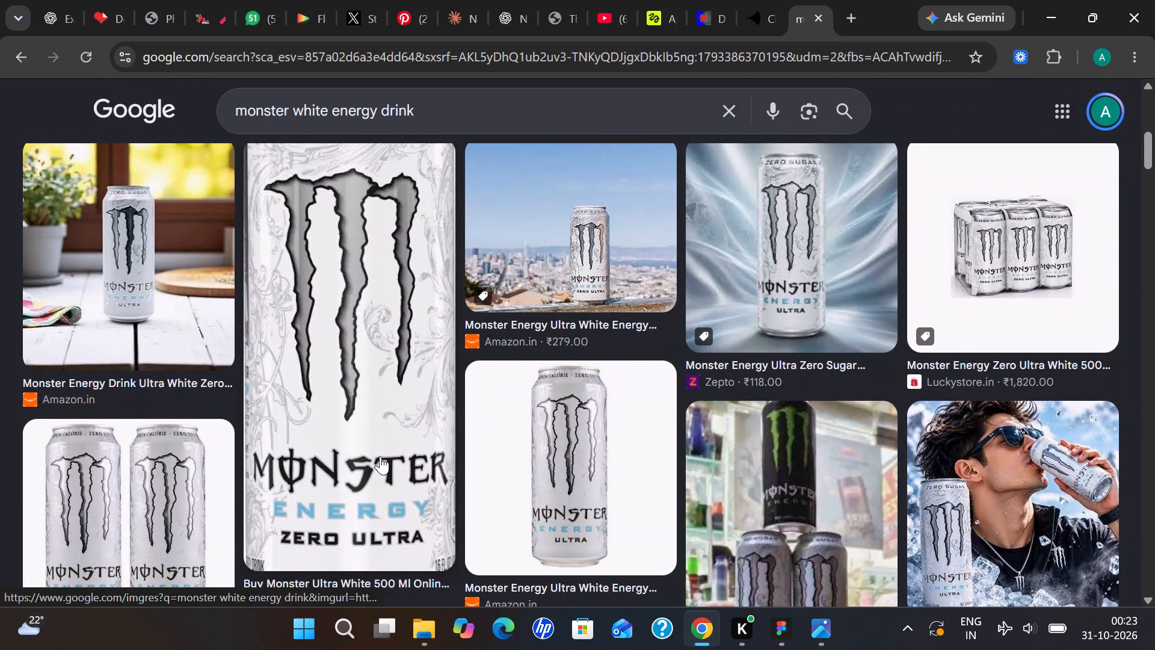
pyautogui.scroll(-2, 380, 456)
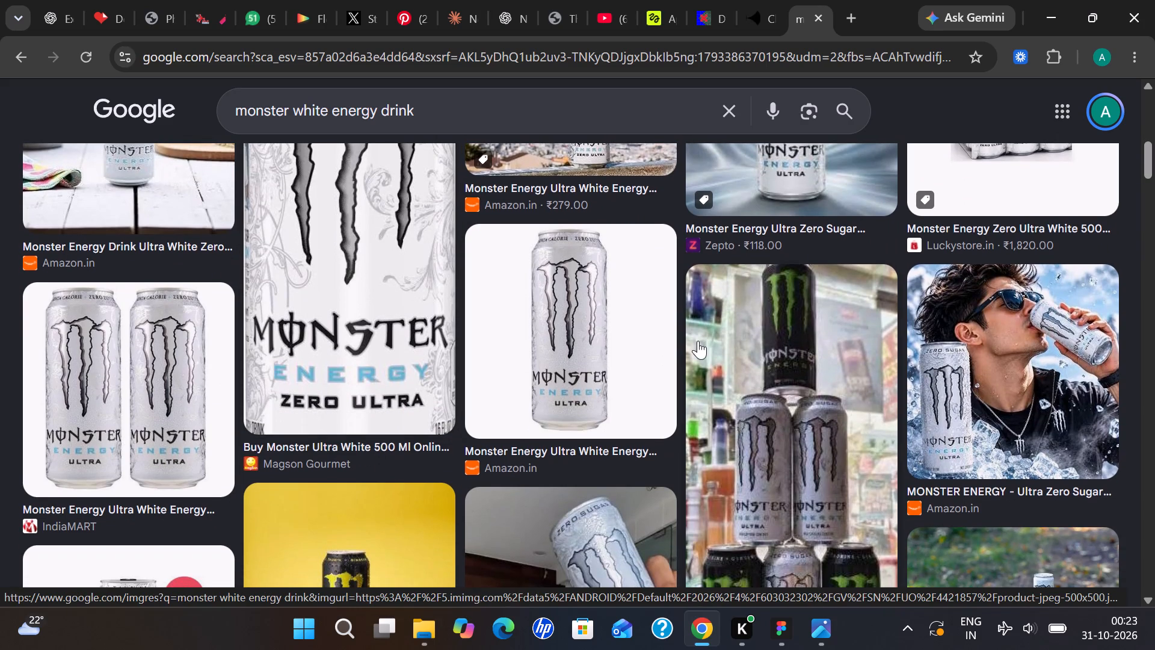
pyautogui.click(606, 366)
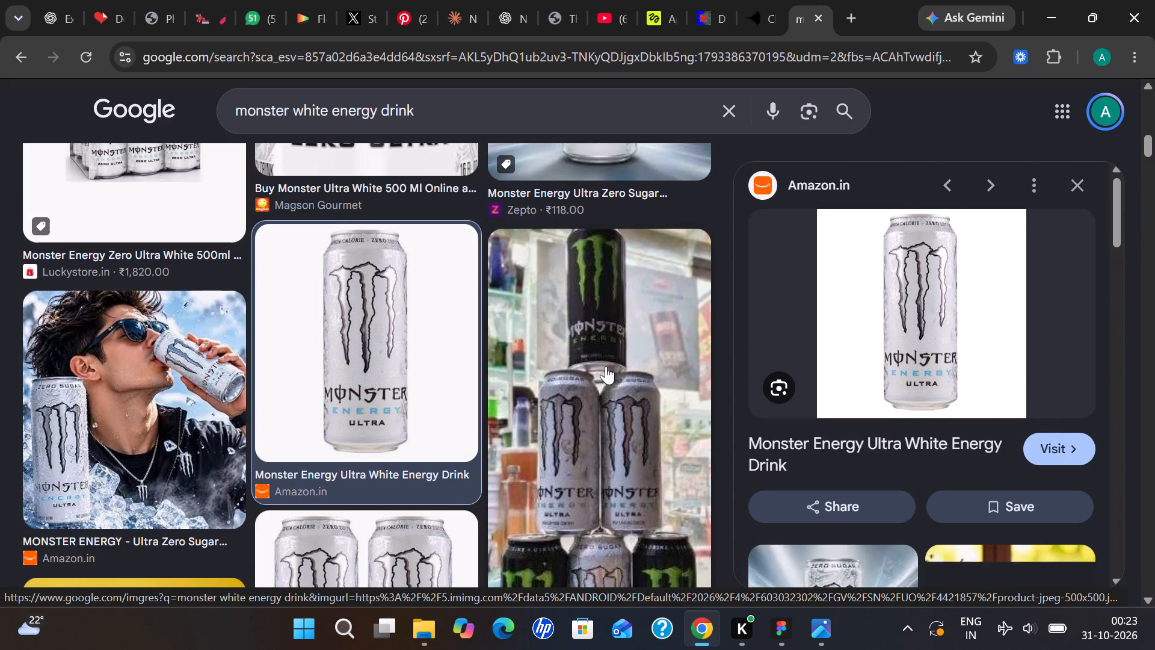
pyautogui.click(920, 306)
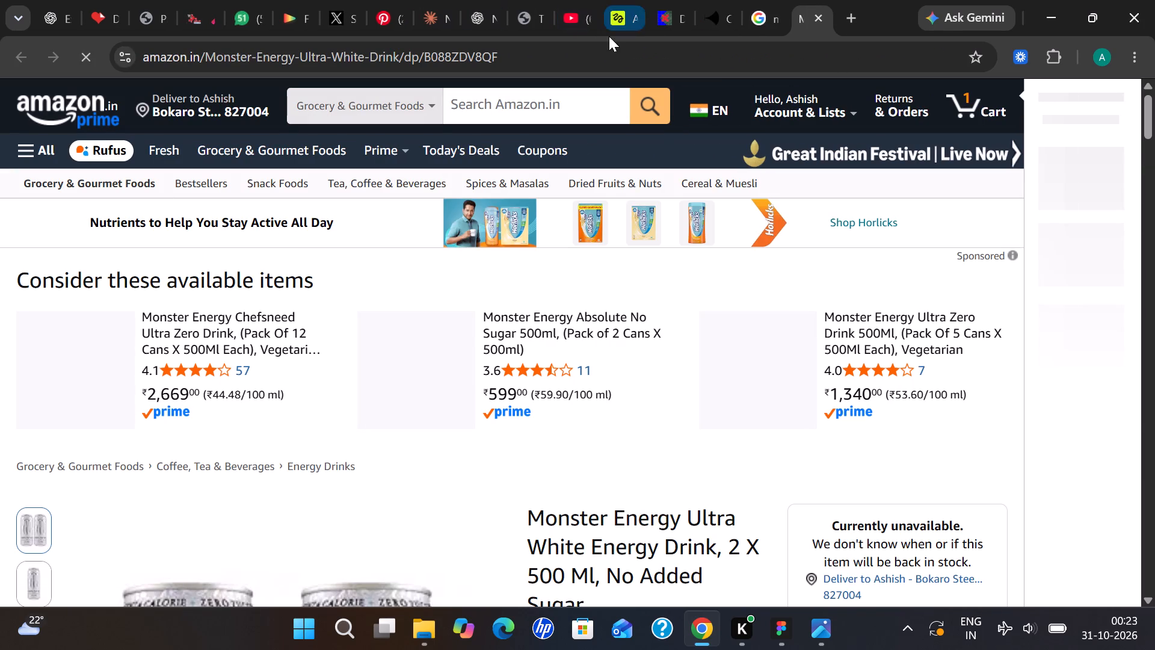
pyautogui.click(765, 2)
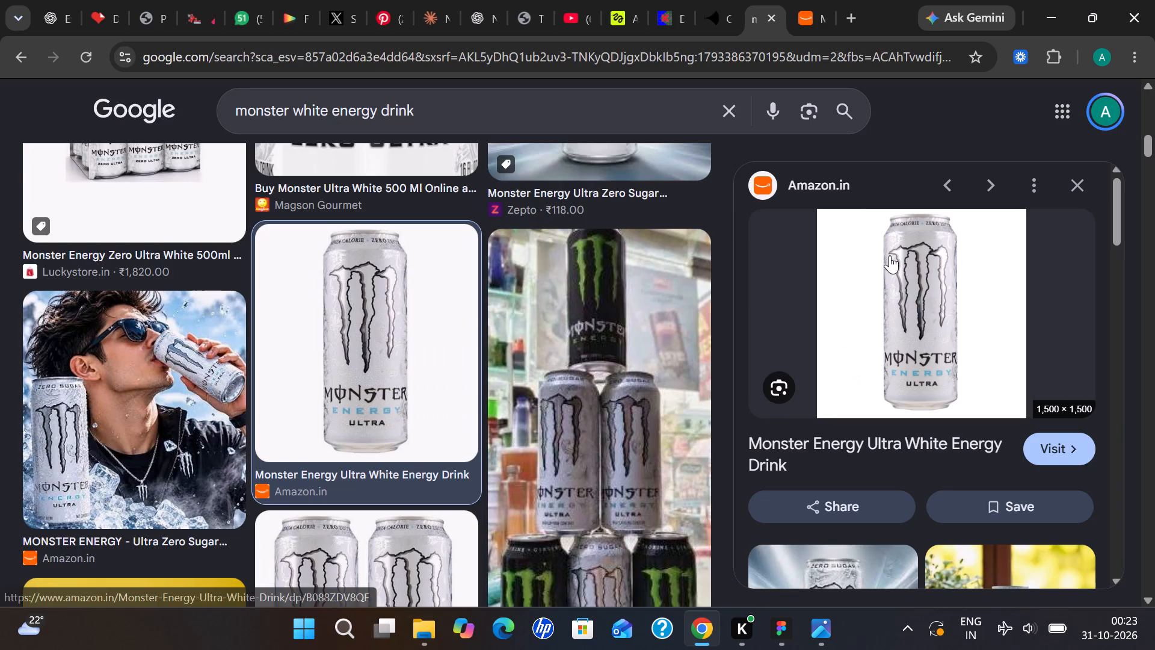
pyautogui.rightClick(944, 347)
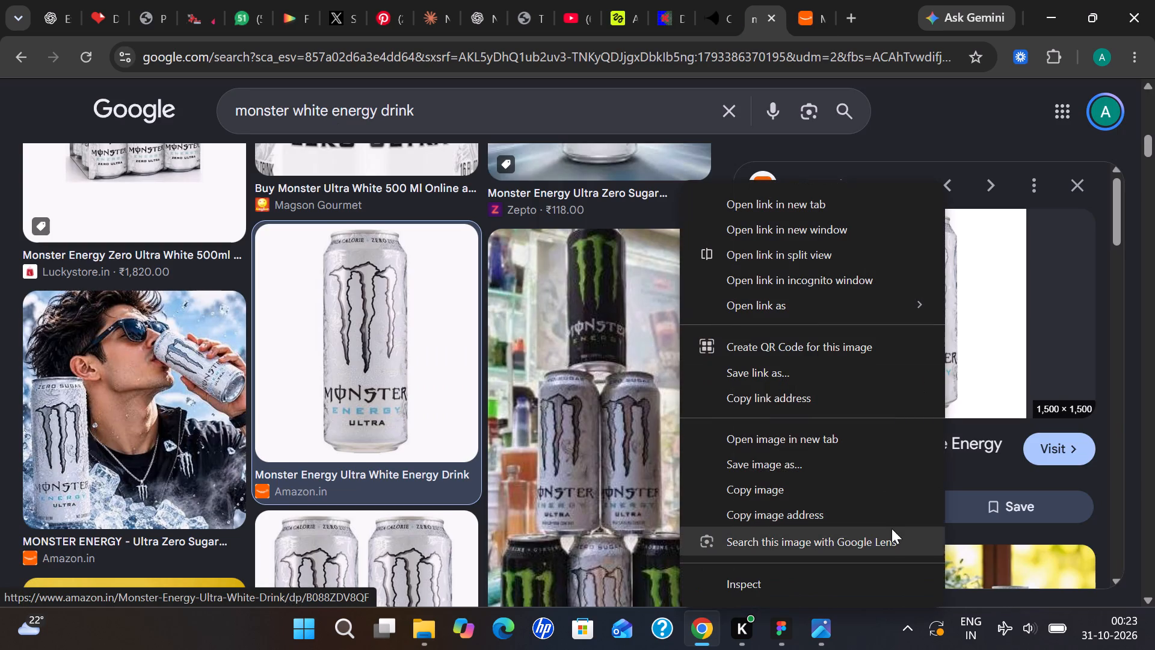
pyautogui.scroll(-1, 873, 441)
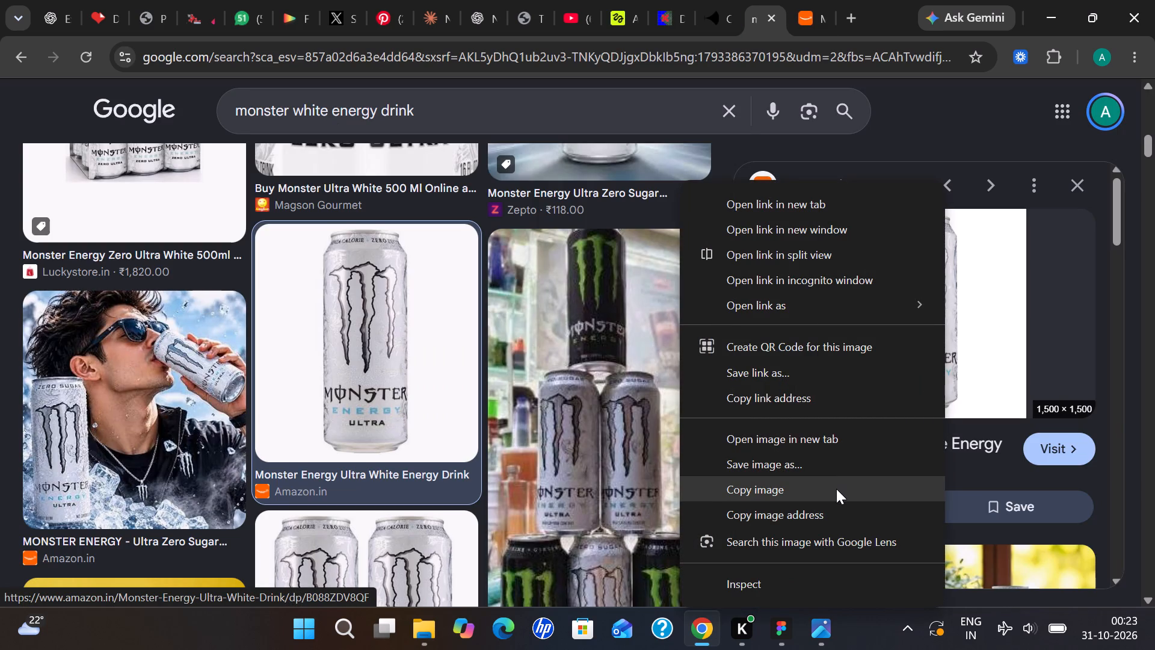
pyautogui.click(836, 489)
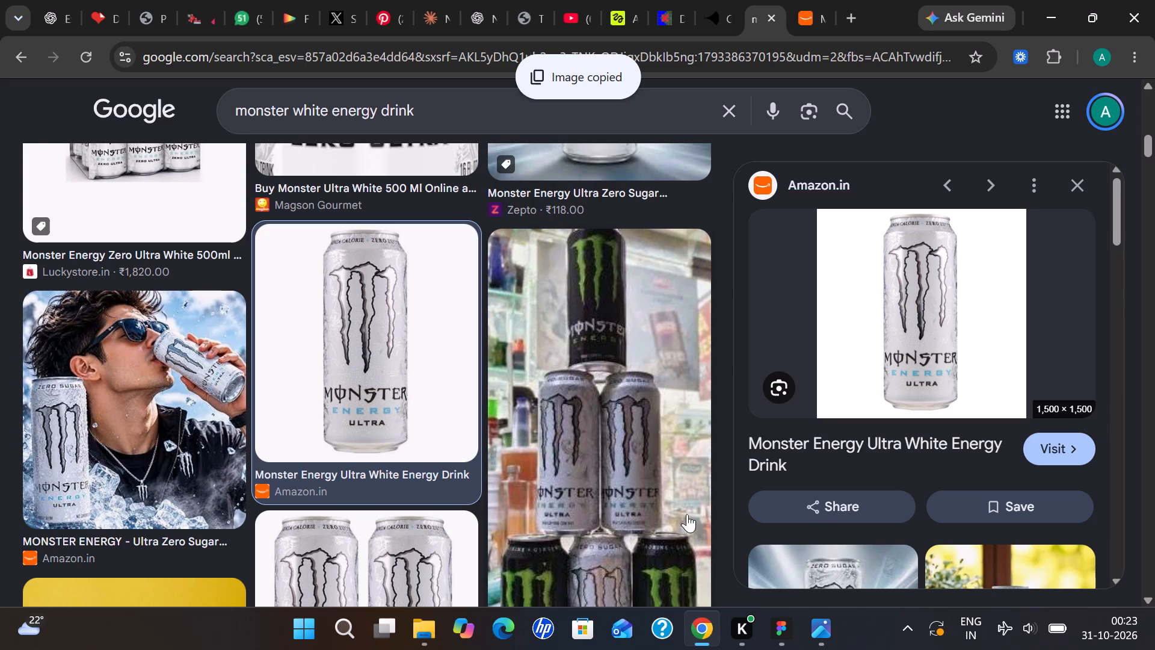
# Switch to Figma, paste the can image, and enlarge and place it between the Step - 3 heading and the bulleted shot list.
pyautogui.click(786, 636)
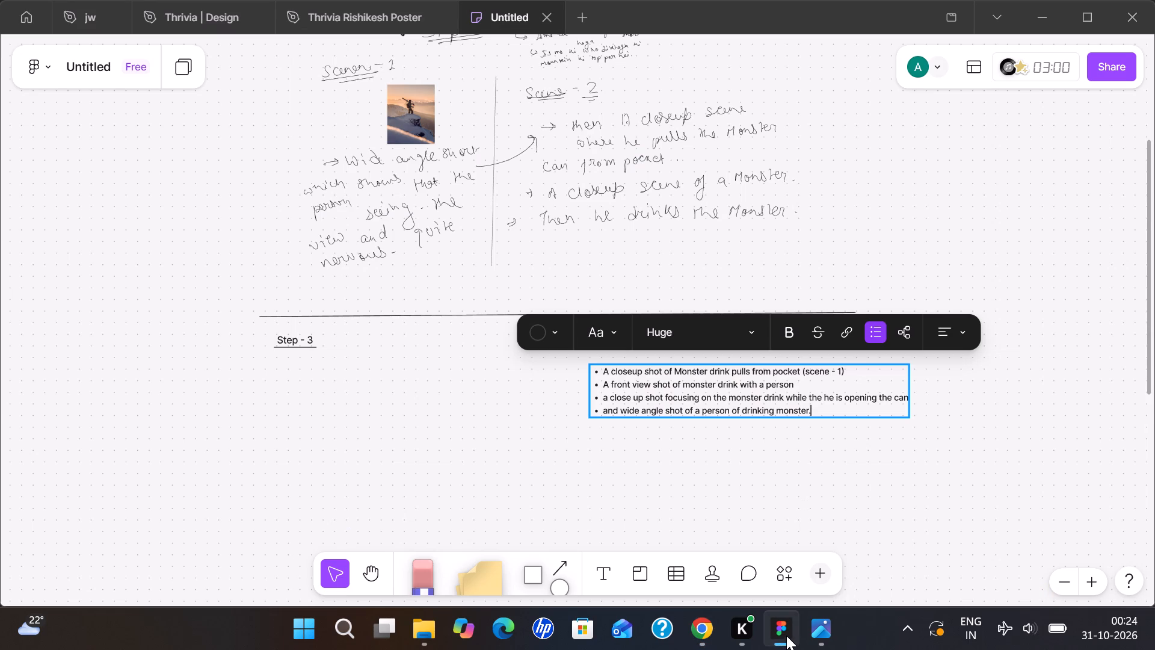
pyautogui.click(391, 419)
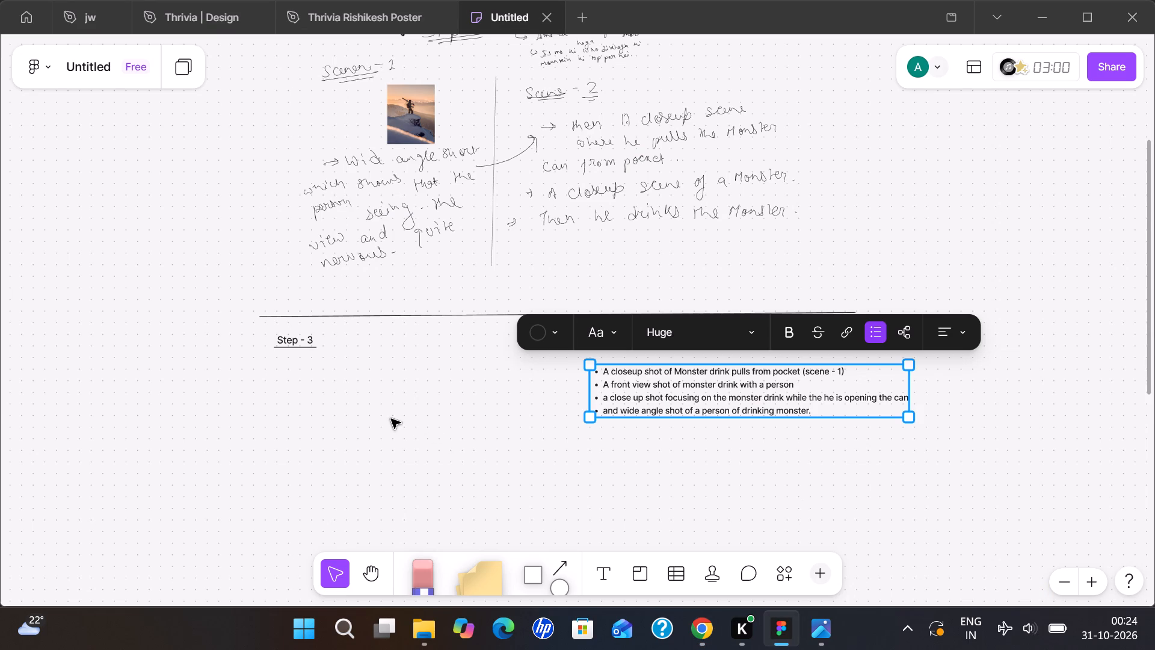
pyautogui.hotkey('ctrl', 'v')
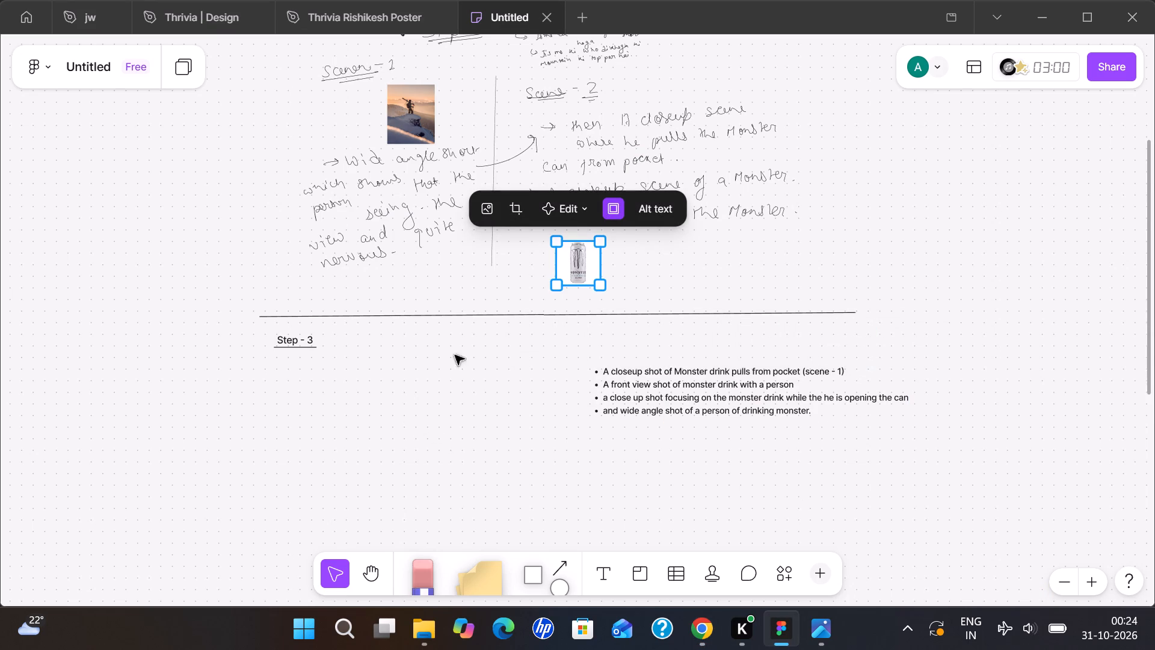
pyautogui.moveTo(568, 271); pyautogui.dragTo(331, 420)
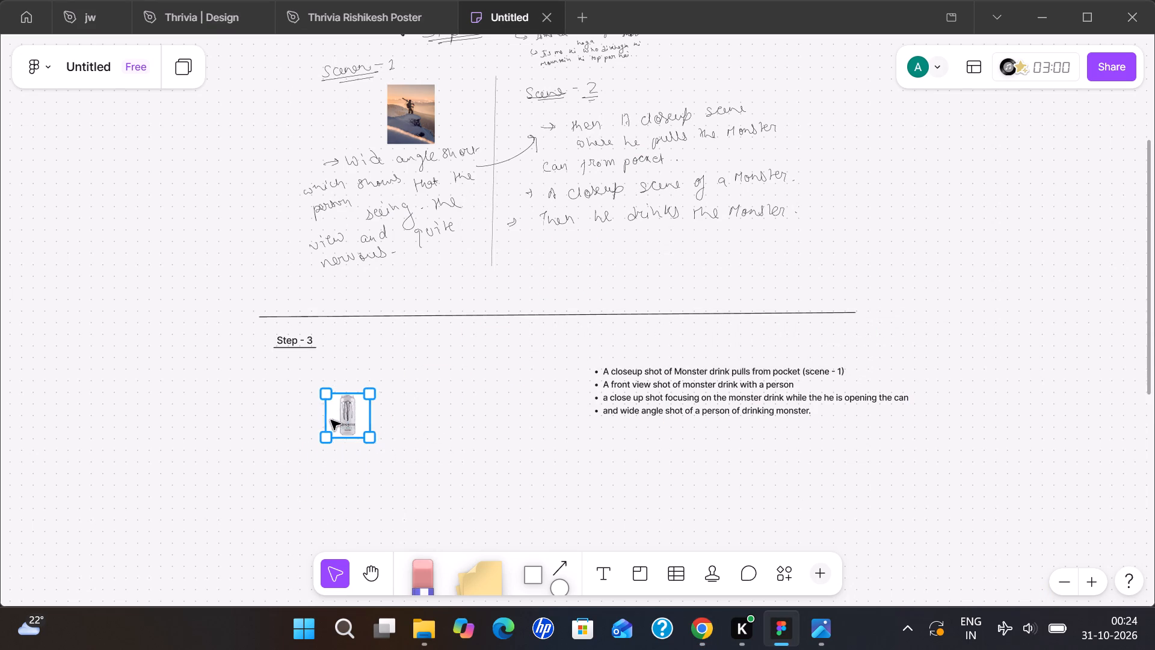
pyautogui.moveTo(331, 420); pyautogui.dragTo(315, 417)
pyautogui.moveTo(356, 432); pyautogui.dragTo(488, 522)
pyautogui.moveTo(441, 495); pyautogui.dragTo(487, 462)
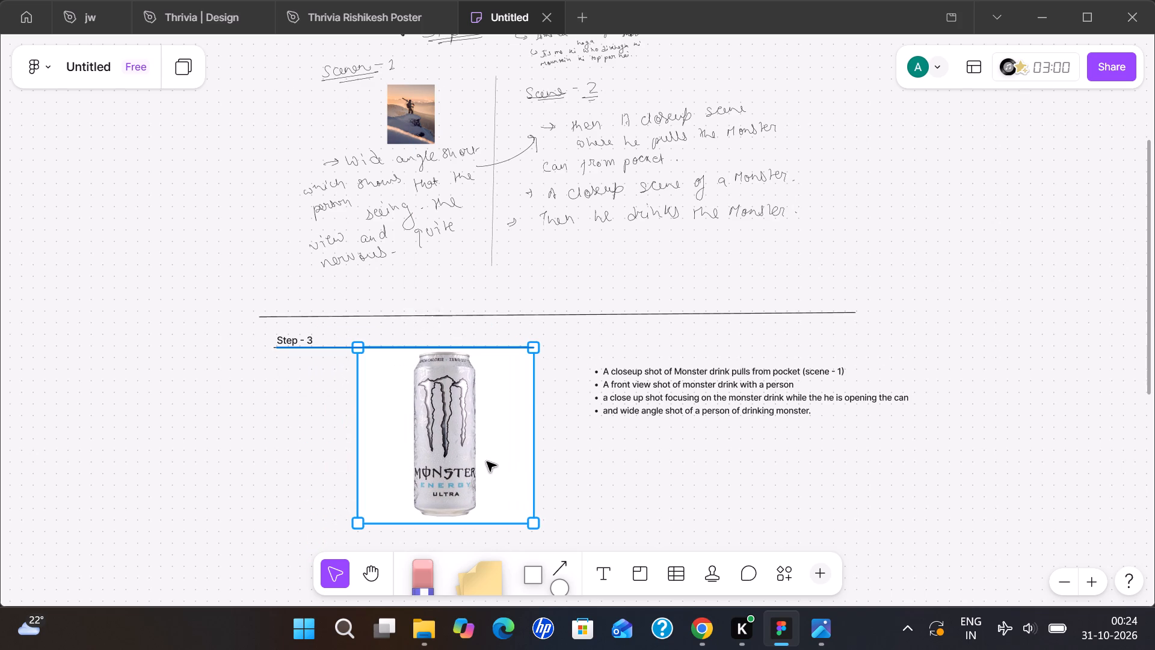
pyautogui.moveTo(487, 462); pyautogui.dragTo(481, 462)
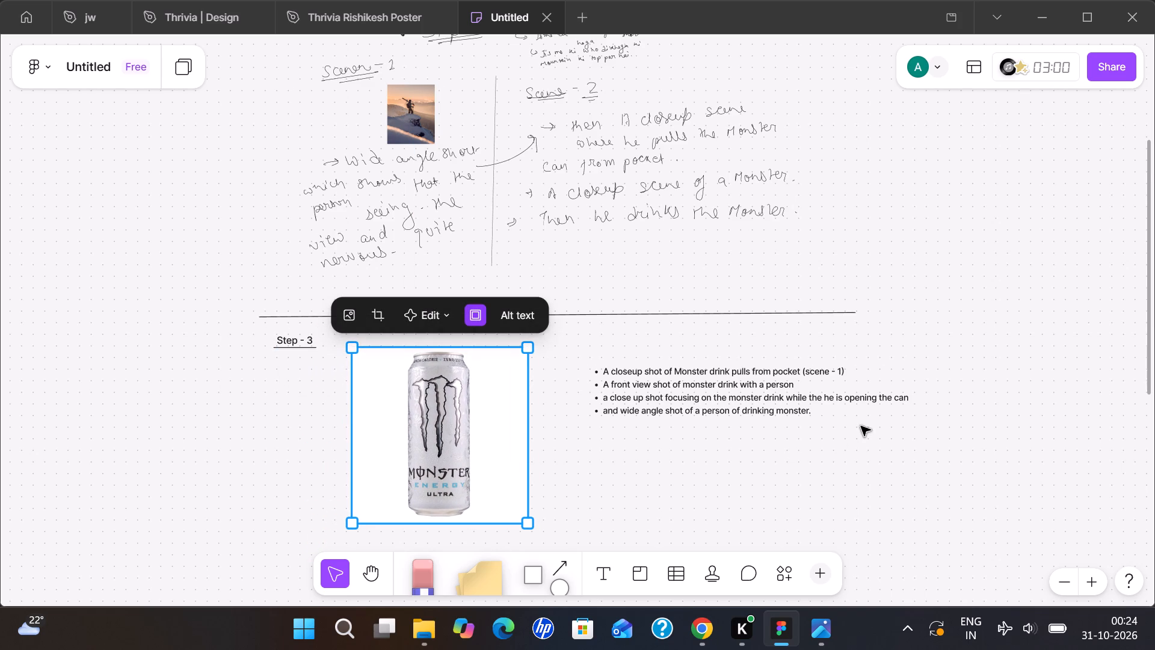
pyautogui.click(861, 426)
# Append "(scene - 2)" to the second bullet, after "with a person".
pyautogui.click(799, 380)
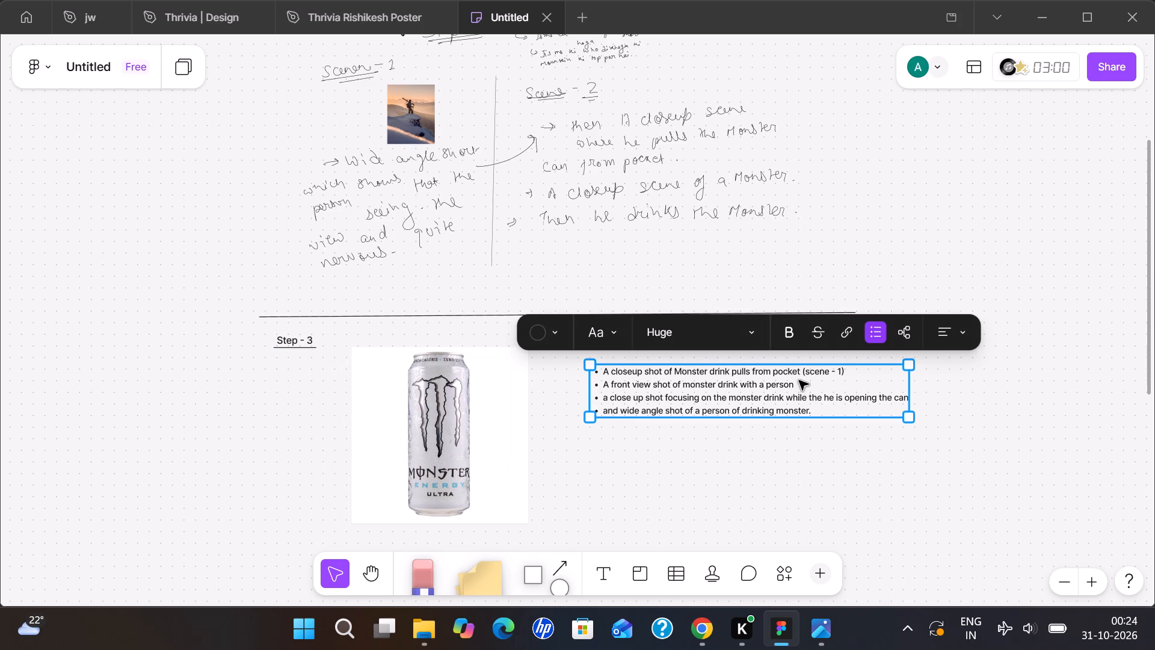
pyautogui.click(793, 388)
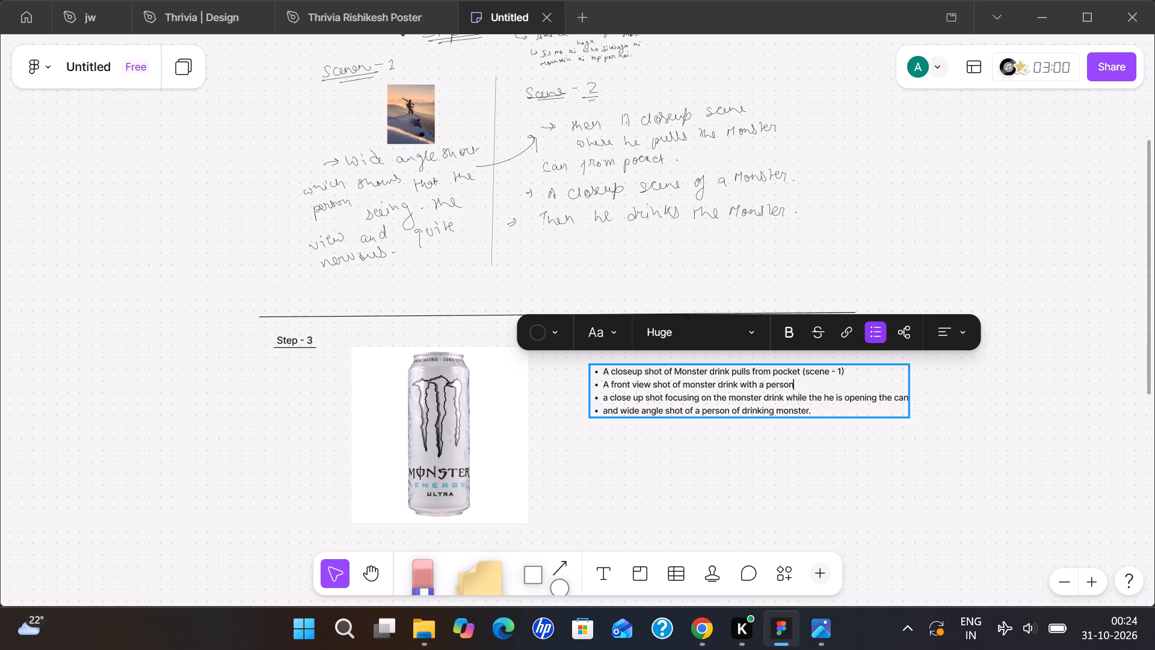
pyautogui.press('space')
pyautogui.hotkey('shift', '(')
pyautogui.hotkey('shift', ')')
pyautogui.hotkey('shift', 'Left')
pyautogui.write('scene - 2')
pyautogui.hotkey('shift', ')')
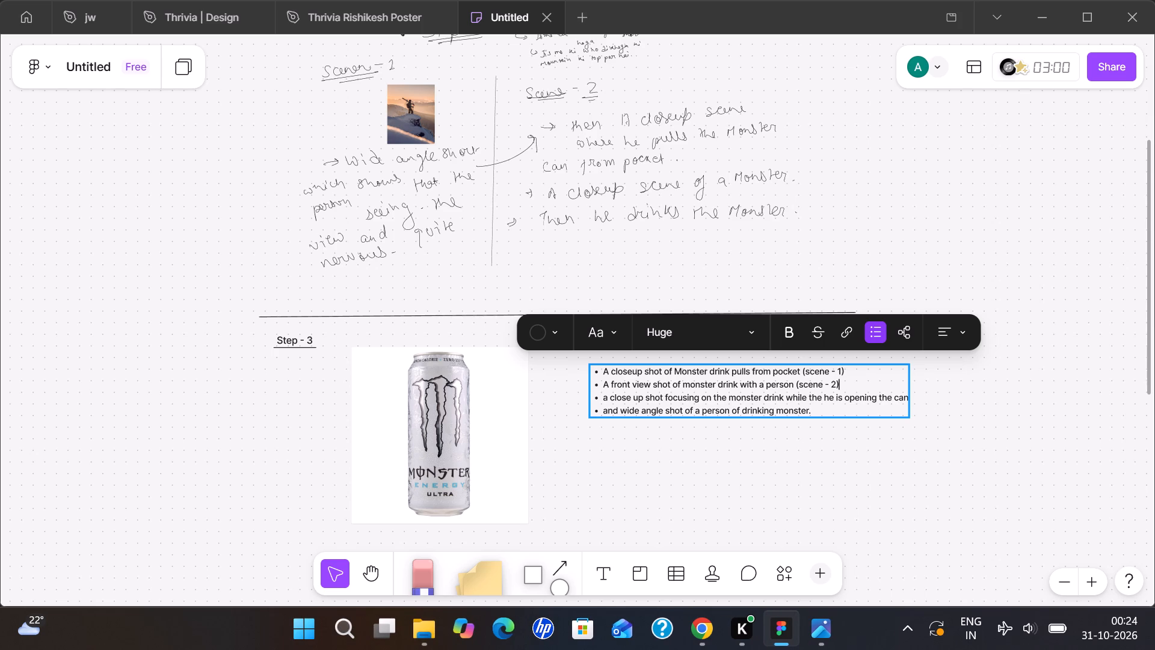
# Append "(scene - 3)" to the third bullet, after "opening the can".
pyautogui.click(911, 399)
pyautogui.click(909, 399)
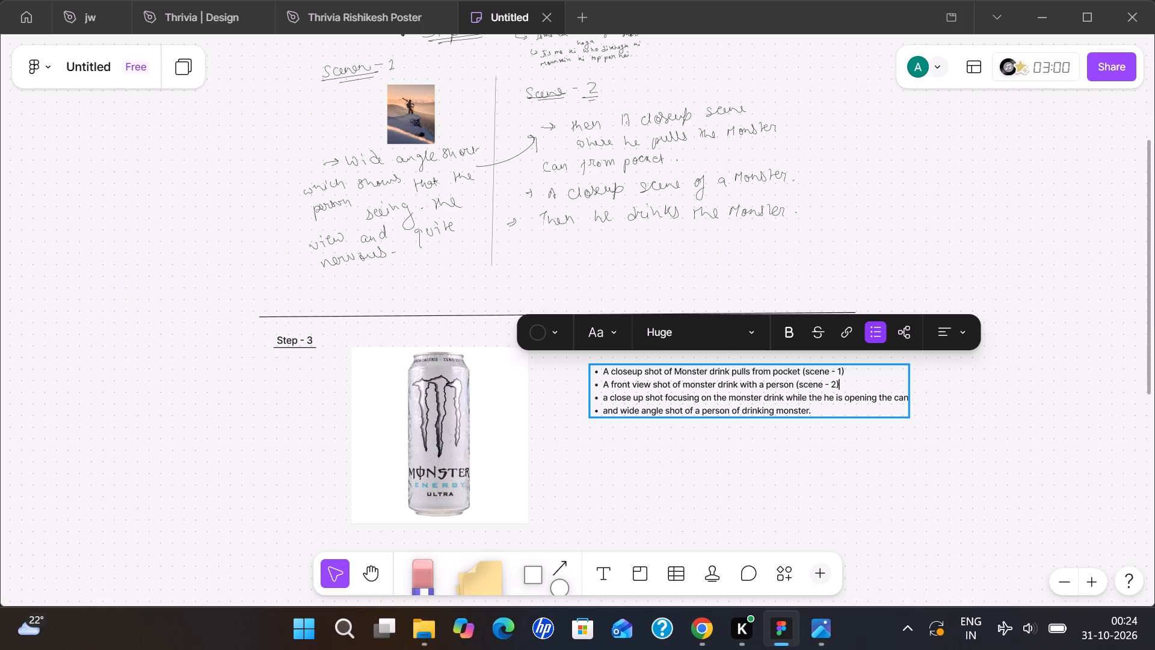
pyautogui.click(902, 399)
pyautogui.press('Right')
pyautogui.press('space')
pyautogui.write('(')
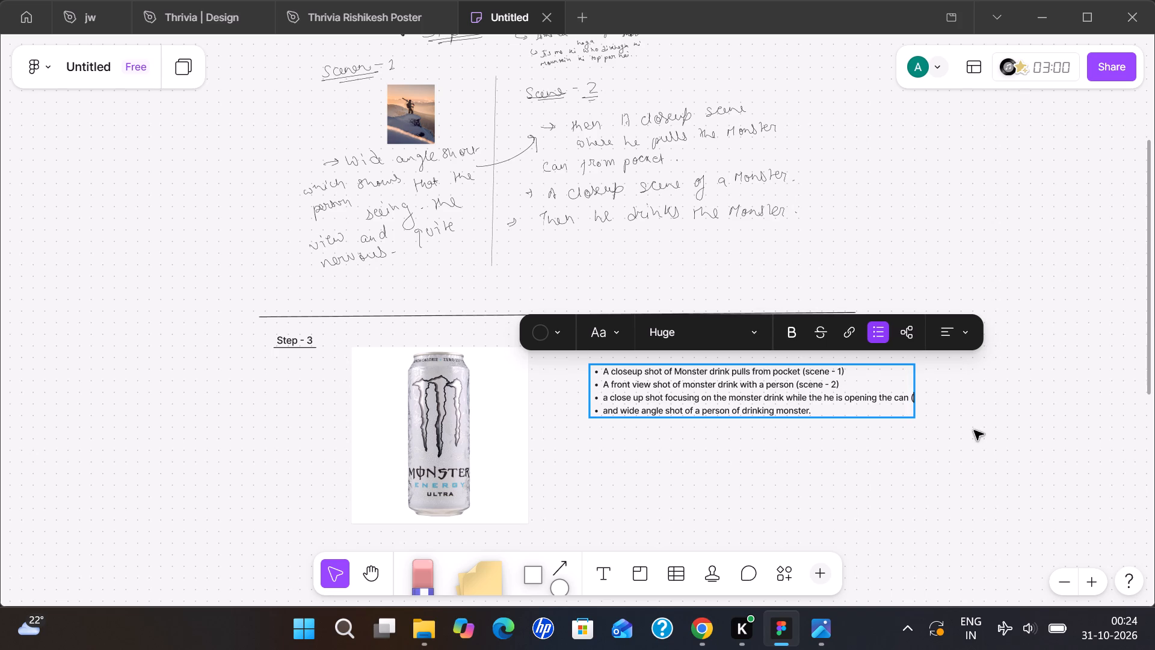
pyautogui.write('scene')
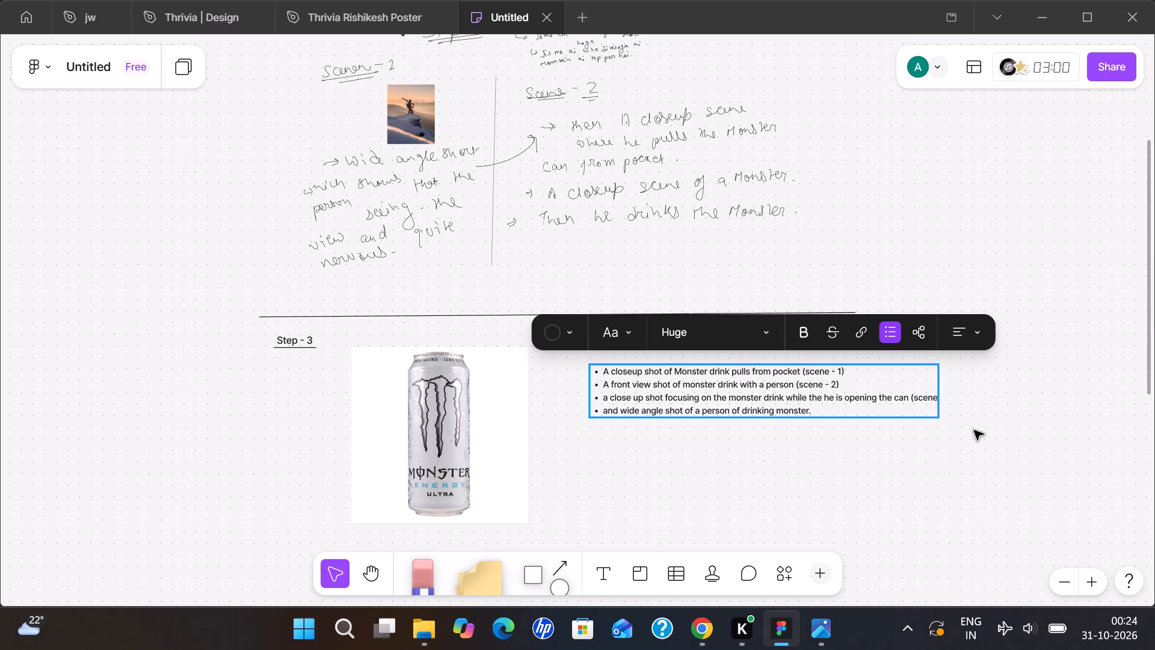
pyautogui.press('space')
pyautogui.write('-')
pyautogui.press('space')
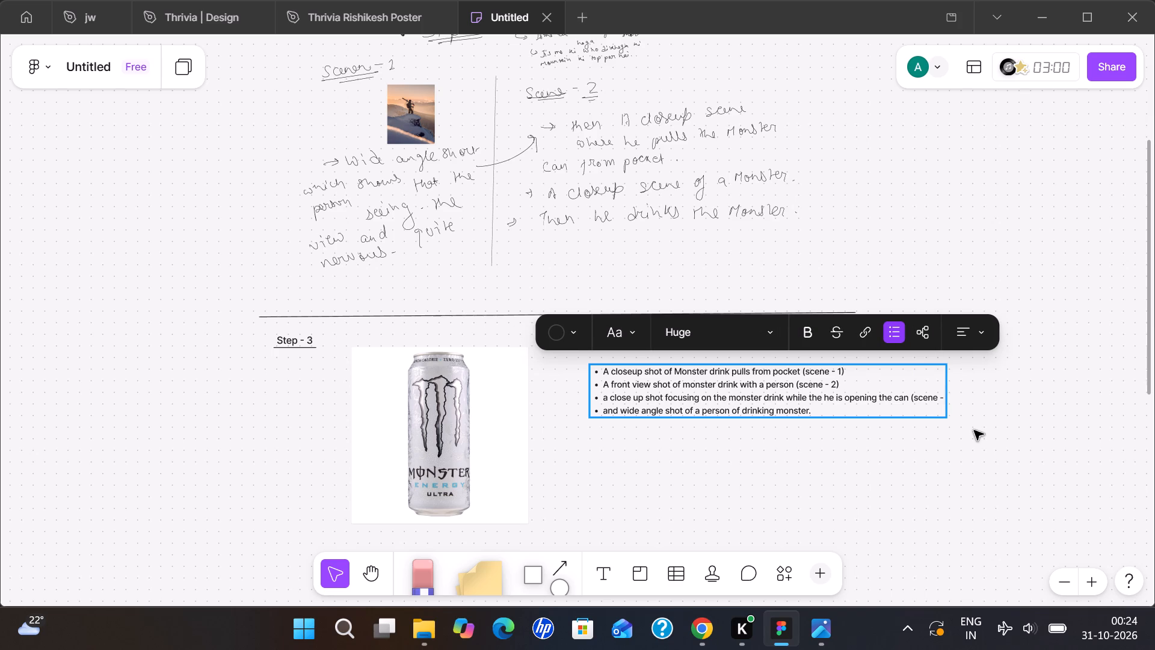
pyautogui.press('3')
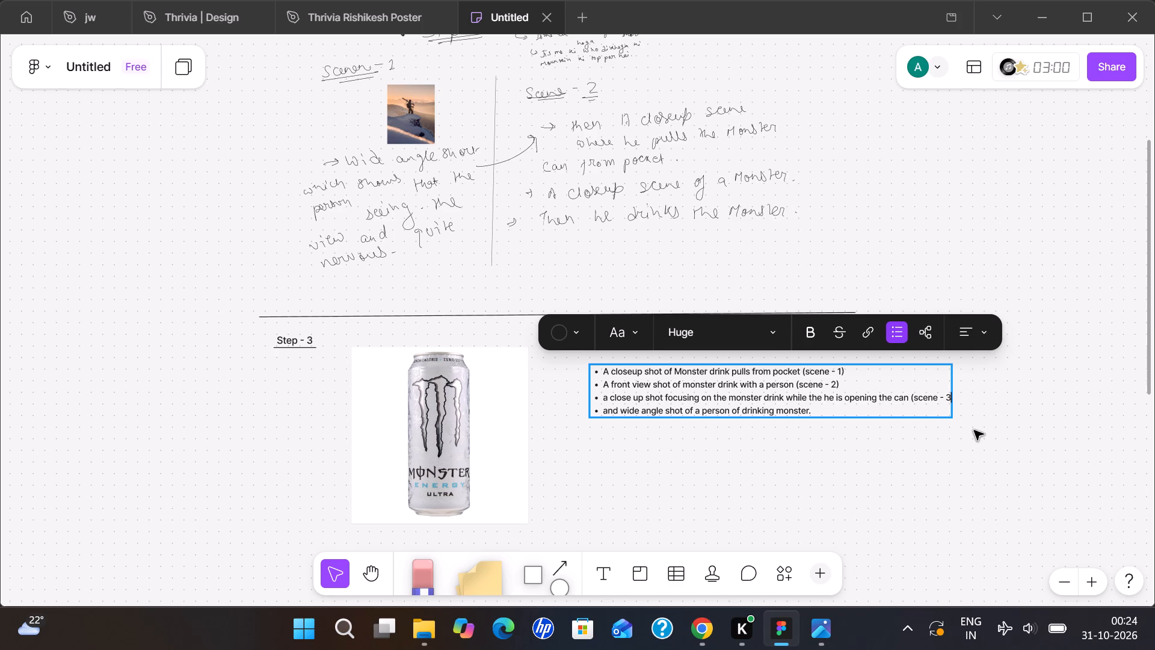
pyautogui.hotkey('shift', ')')
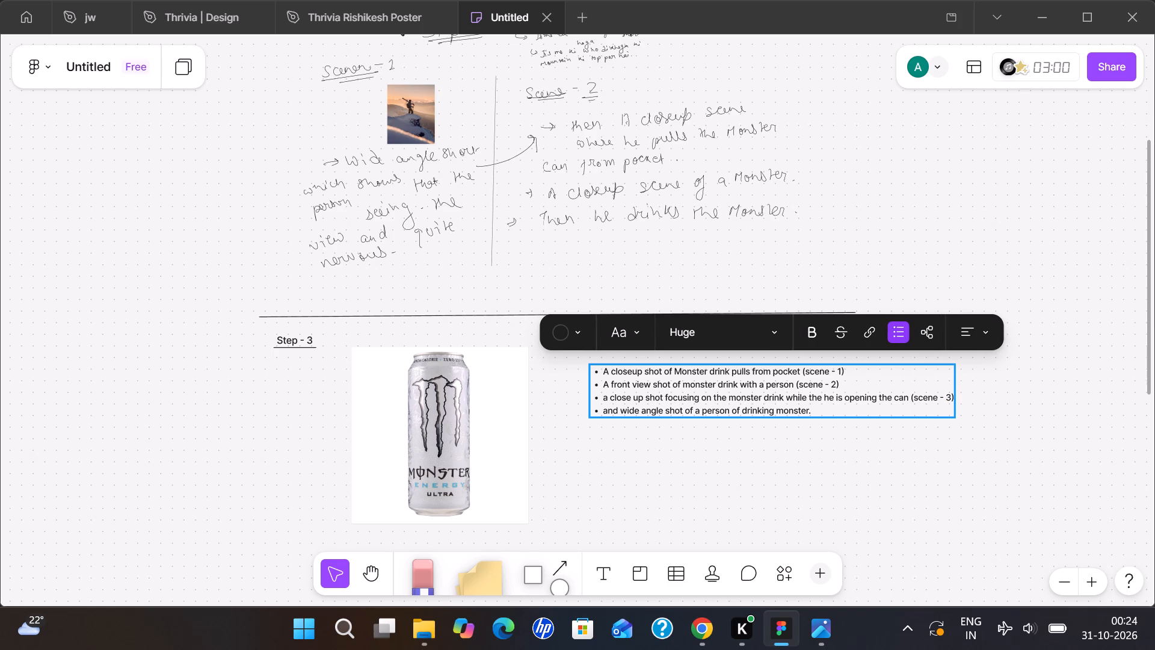
# Replace the full stop at the end of the fourth bullet with " (scene - 4)".
pyautogui.click(821, 411)
pyautogui.press('BackSpace')
pyautogui.press('space')
pyautogui.write('(')
pyautogui.write('scene')
pyautogui.press('space')
pyautogui.write('-')
pyautogui.press('space')
pyautogui.press('4')
pyautogui.hotkey('shift', ')')
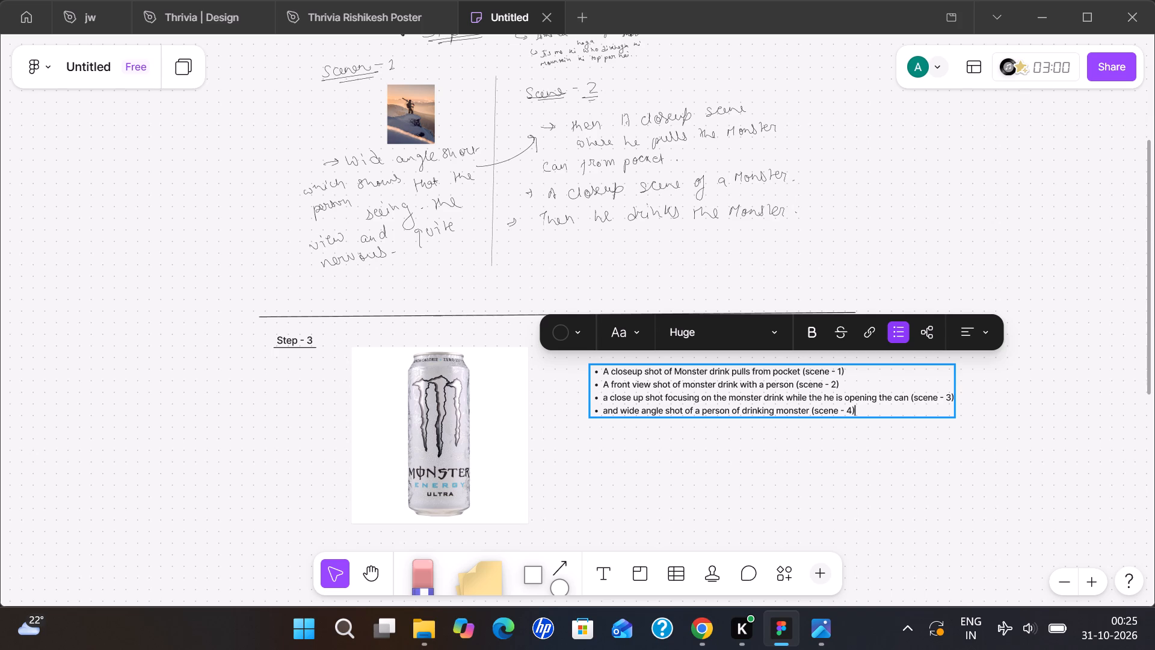
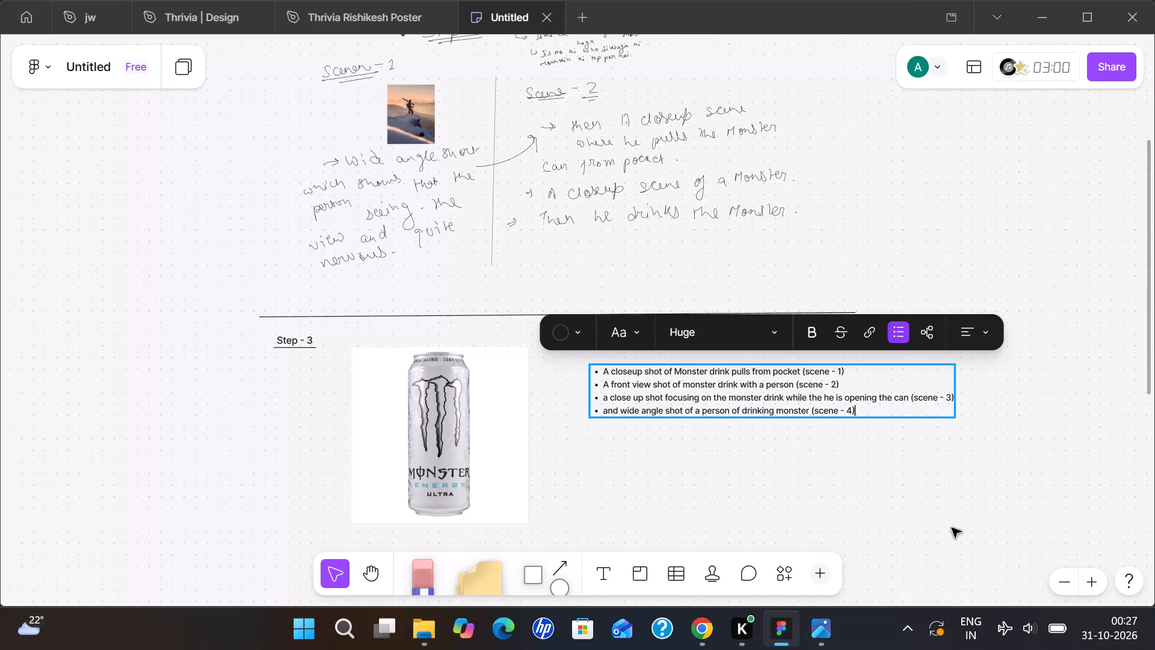
# Enlarge the Step - 3 bulleted shot list proportionally to text size 104.
pyautogui.scroll(-2, 952, 528)
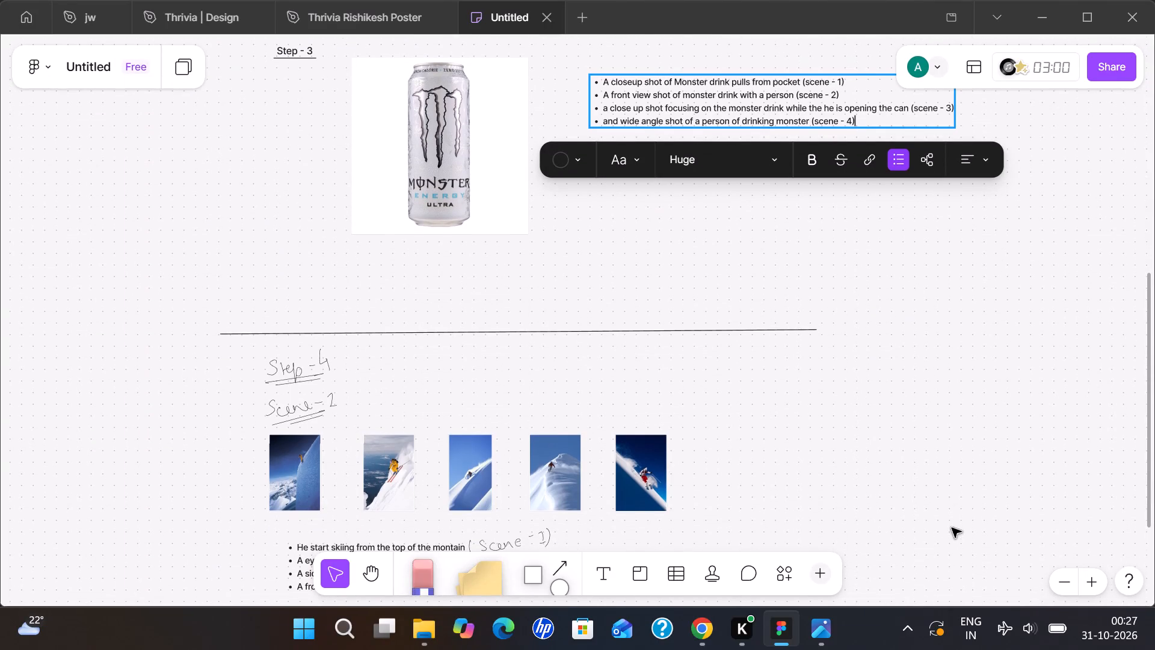
pyautogui.scroll(1, 853, 353)
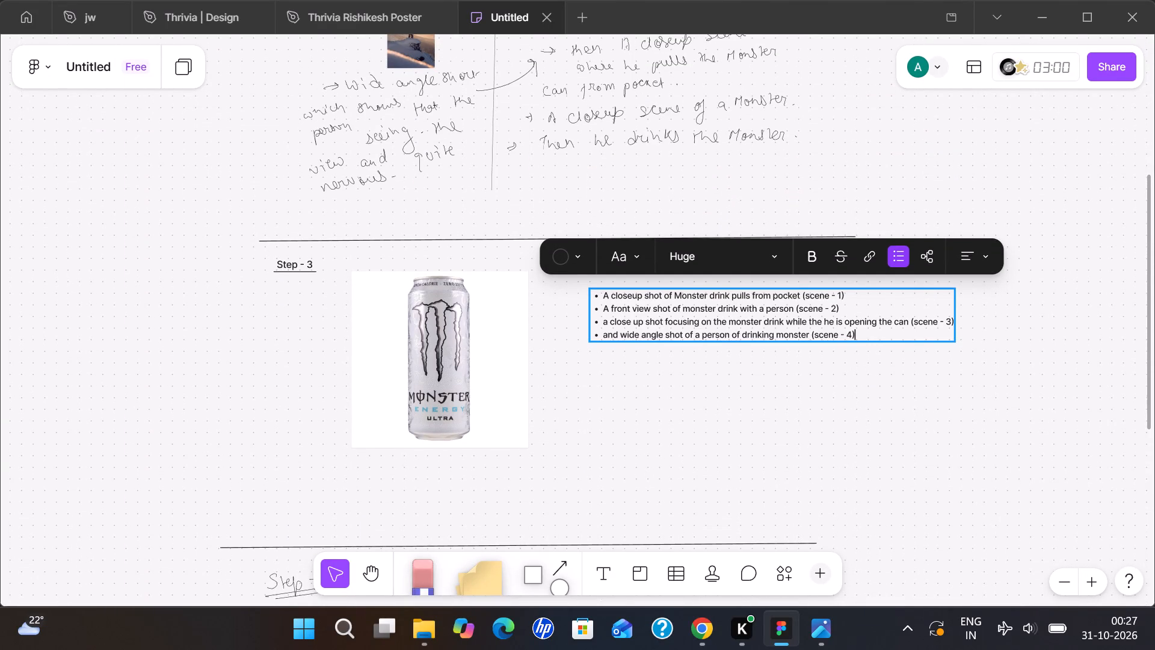
pyautogui.click(943, 398)
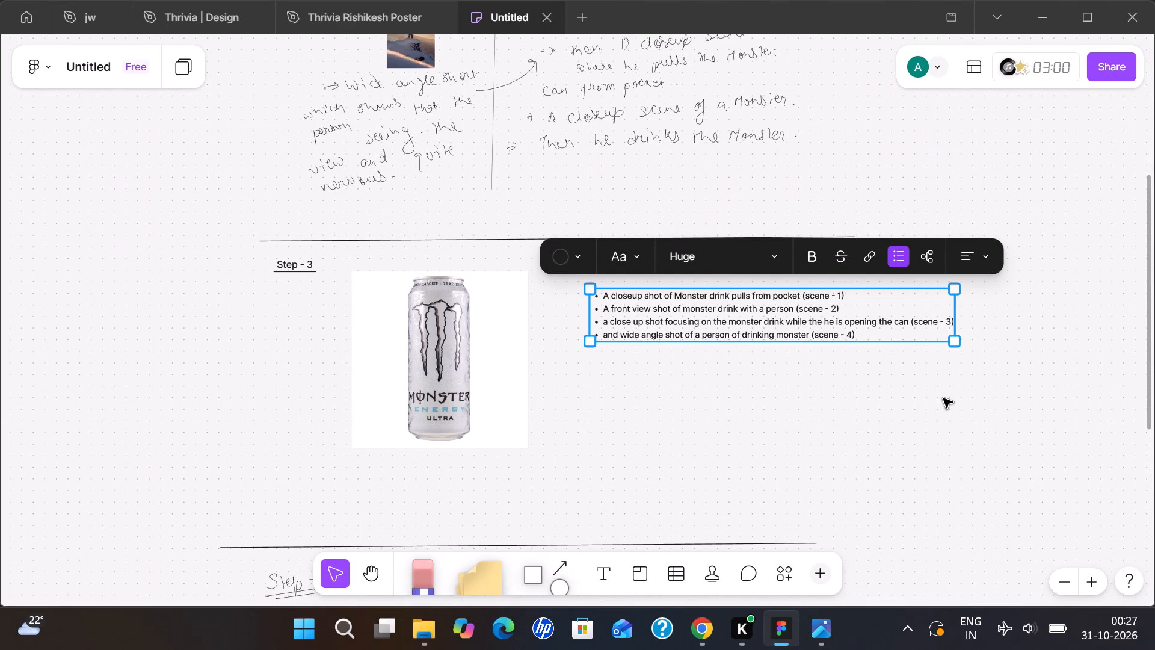
pyautogui.moveTo(953, 342); pyautogui.dragTo(981, 385)
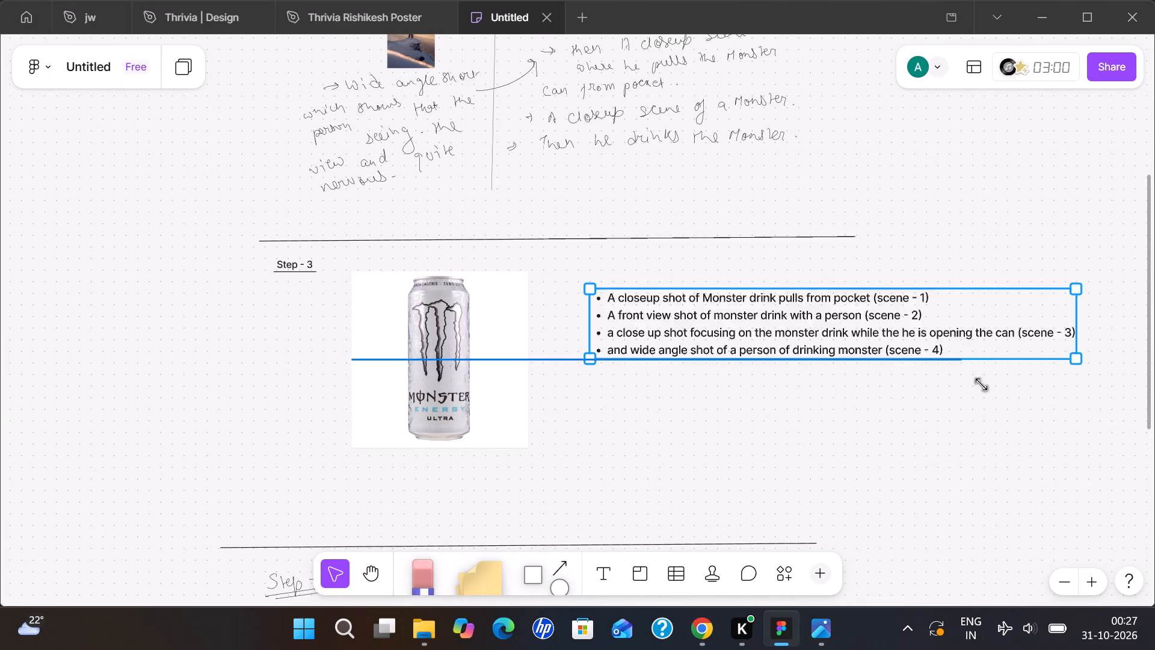
pyautogui.moveTo(981, 385); pyautogui.dragTo(889, 347)
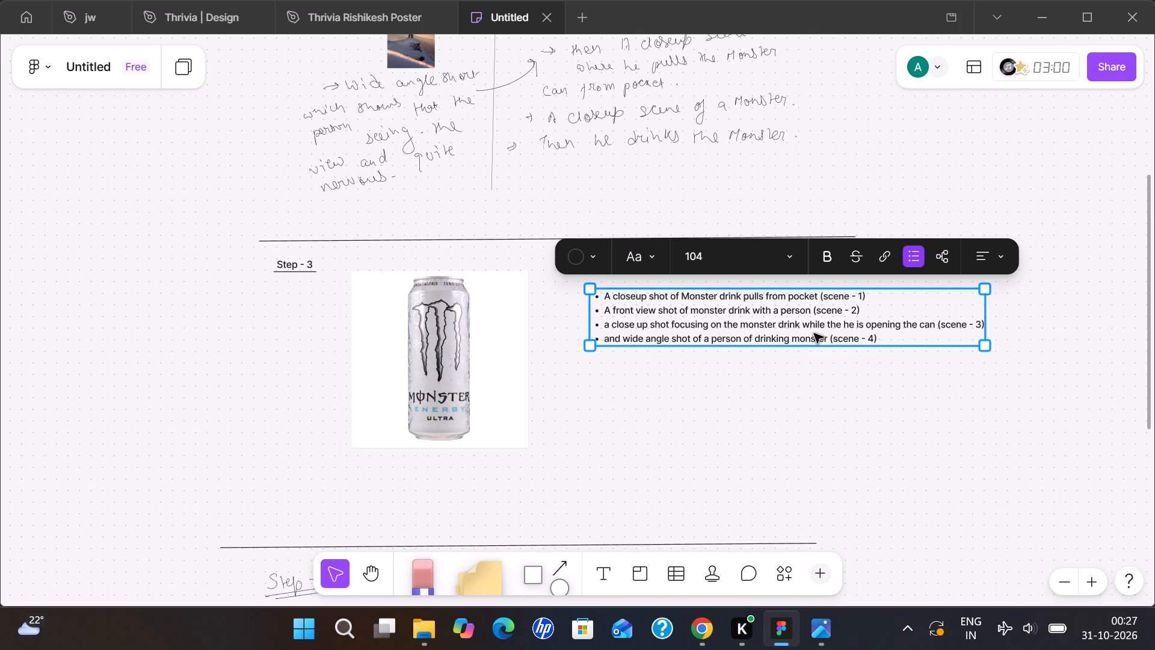
# Move the Step - 3 bulleted shot list directly beneath the Monster can image, above the divider line.
pyautogui.moveTo(814, 333); pyautogui.dragTo(781, 339)
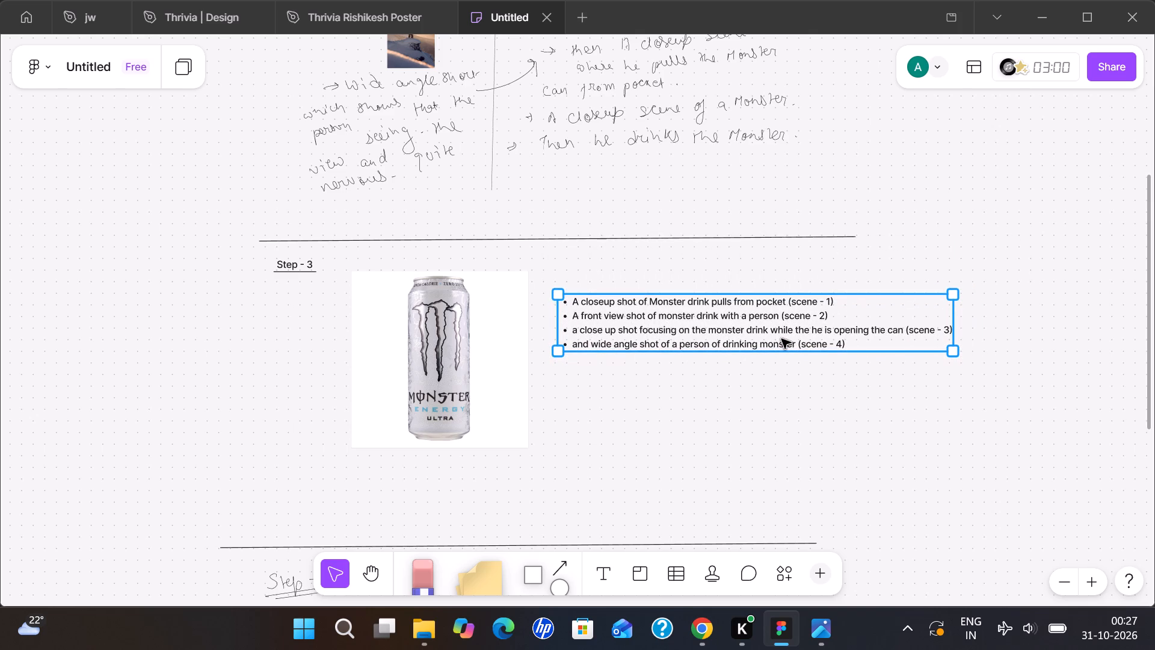
pyautogui.moveTo(781, 339); pyautogui.dragTo(564, 506)
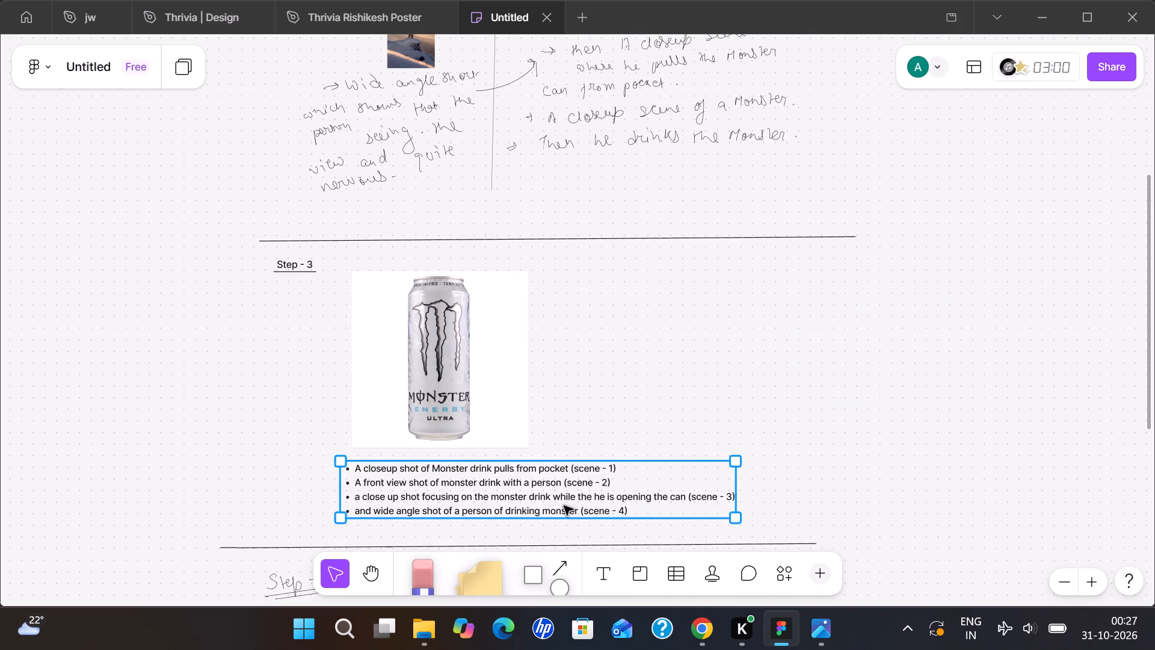
pyautogui.moveTo(564, 506); pyautogui.dragTo(538, 507)
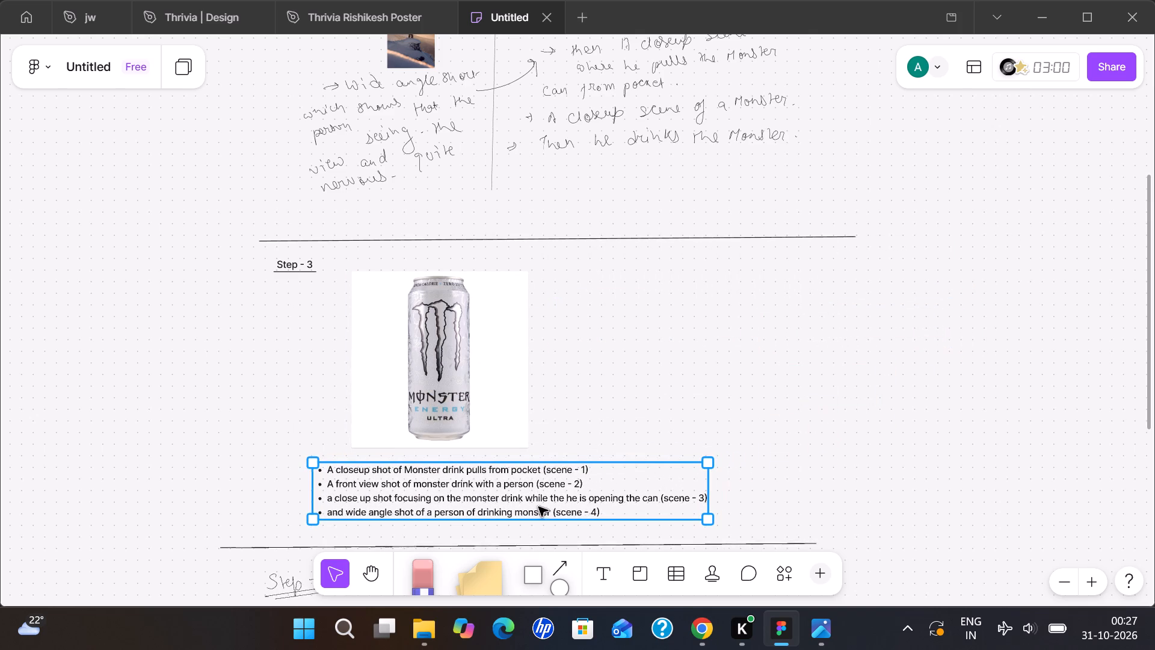
pyautogui.moveTo(538, 507); pyautogui.dragTo(540, 507)
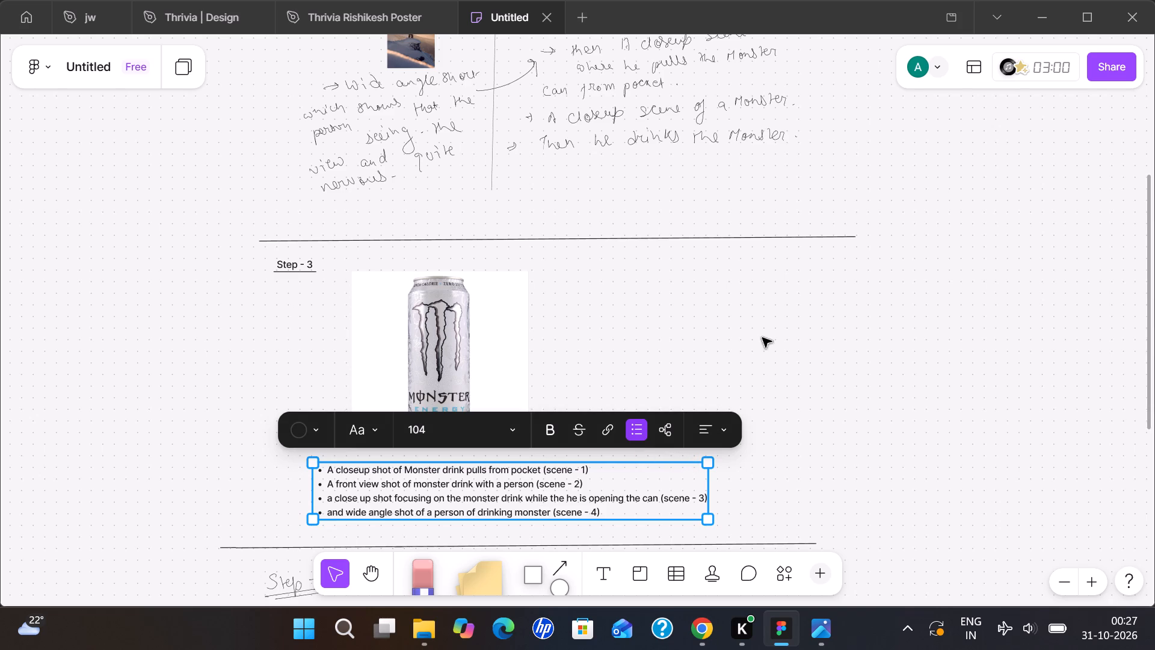
pyautogui.click(762, 338)
# Review the Step - 3 and Step - 4 sections of the board, including their images, shot lists and headings.
pyautogui.scroll(-3, 762, 338)
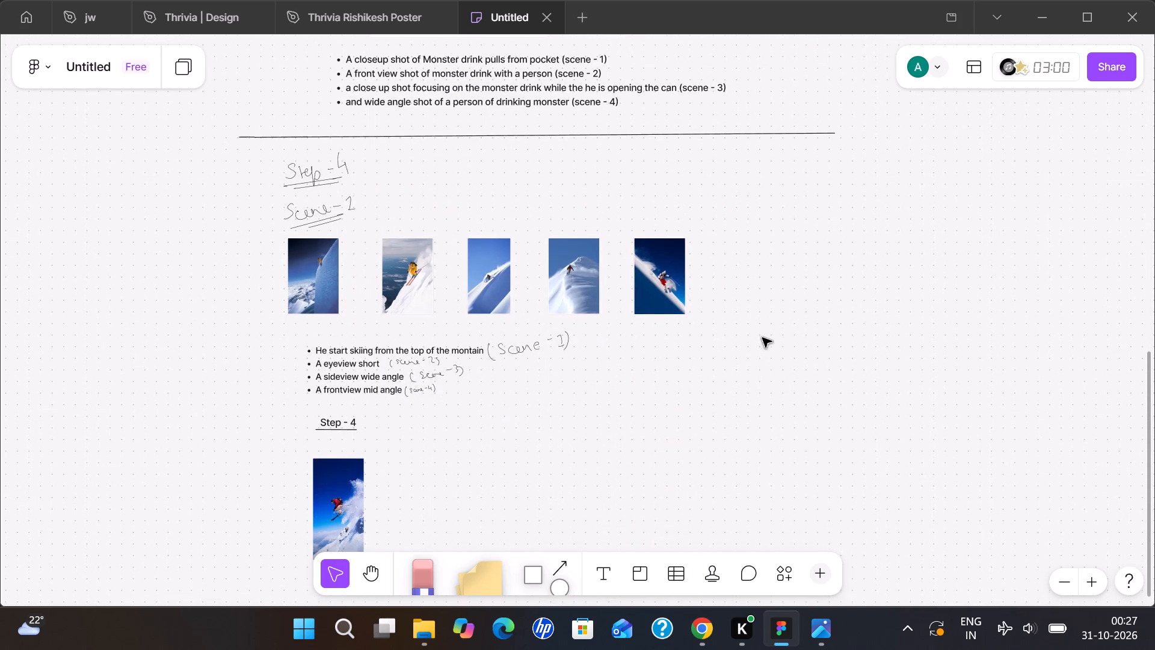
pyautogui.scroll(-1, 762, 338)
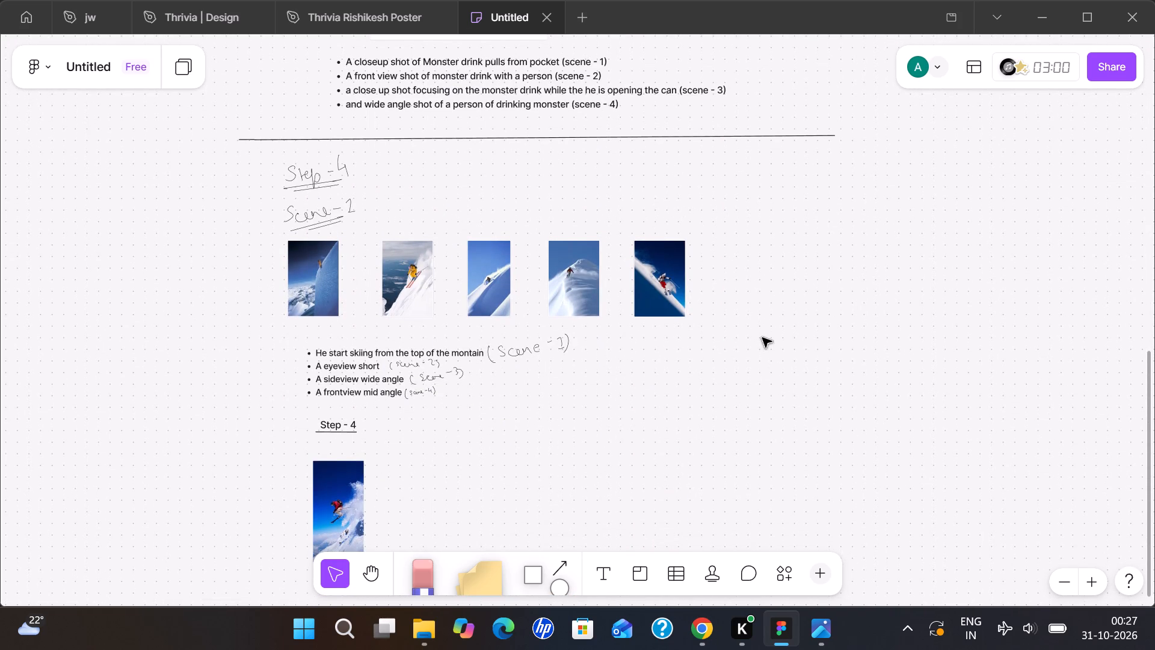
pyautogui.scroll(-1, 762, 338)
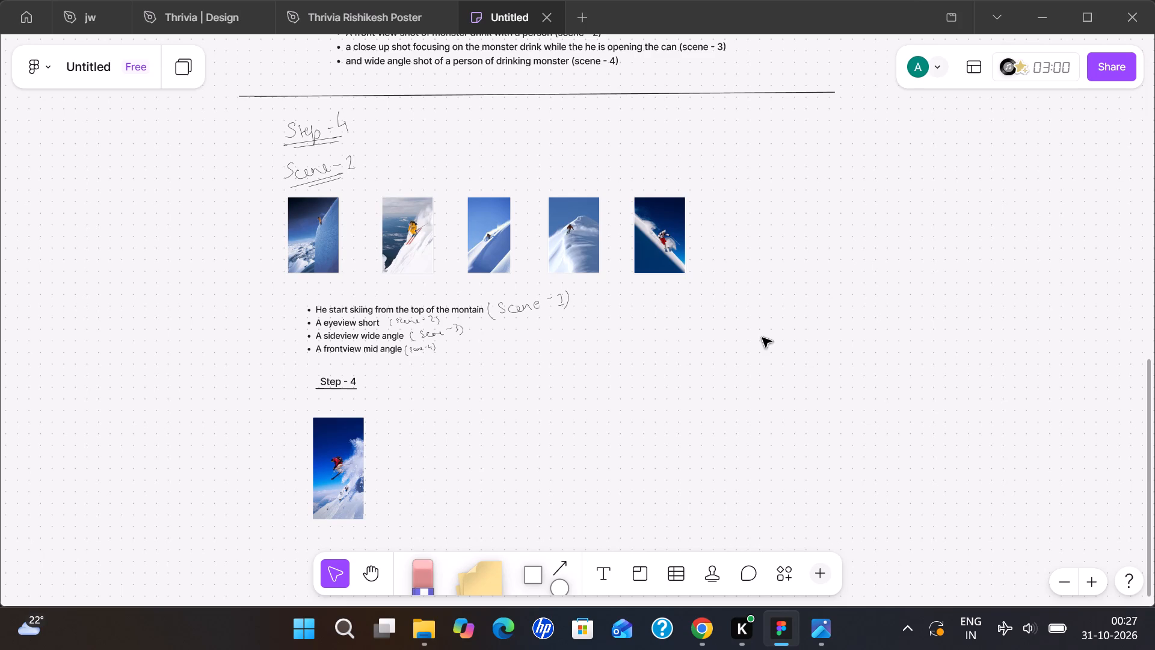
pyautogui.scroll(-1, 762, 338)
pyautogui.scroll(1, 762, 338)
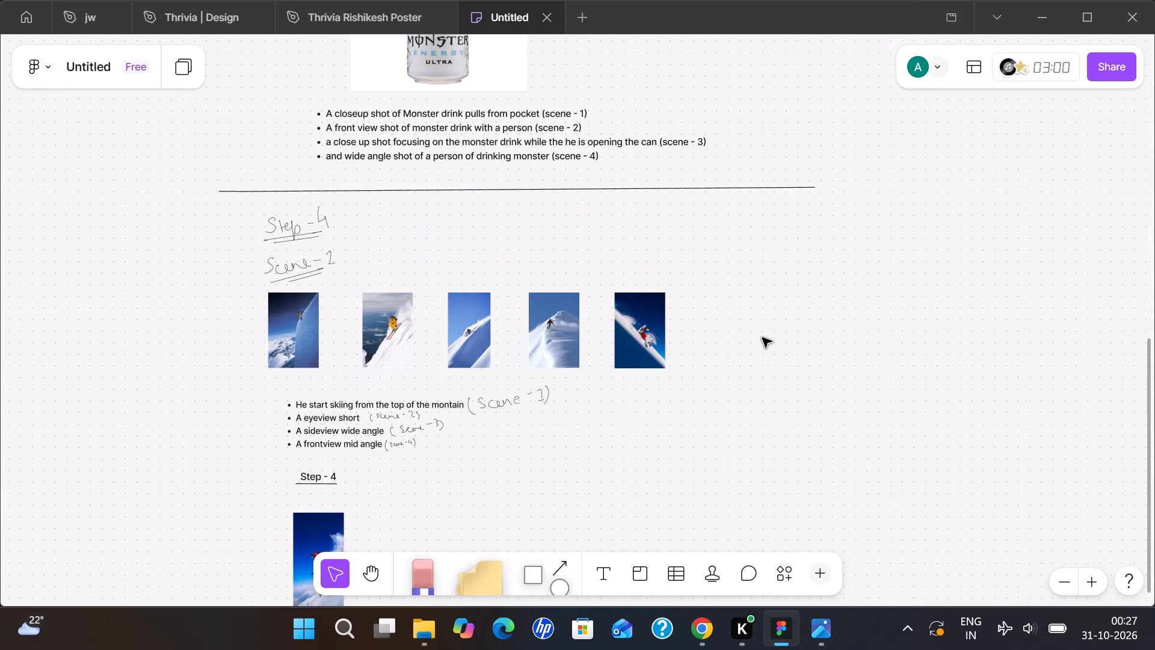
pyautogui.scroll(1, 762, 338)
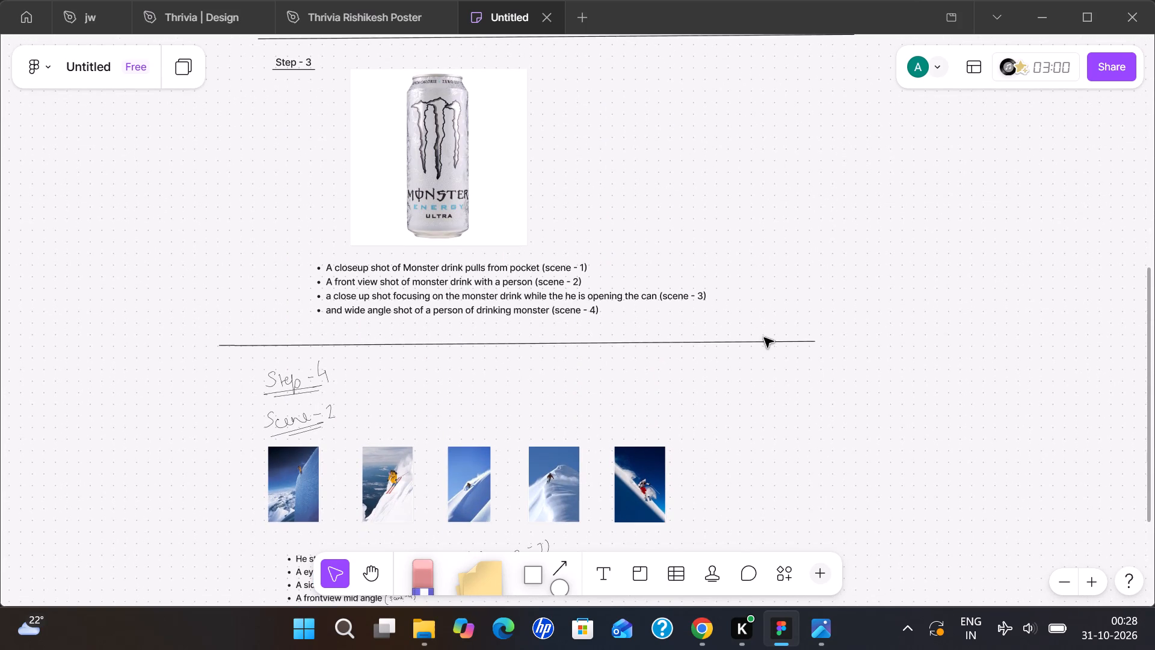
pyautogui.scroll(3, 764, 338)
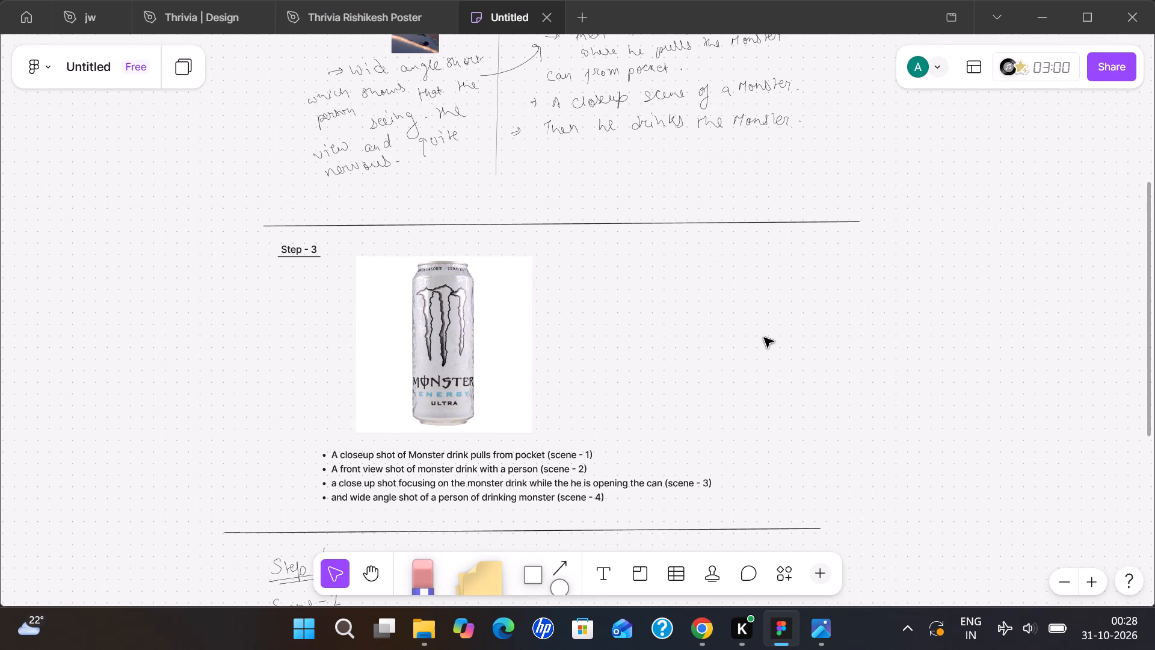
pyautogui.scroll(1, 764, 338)
pyautogui.scroll(-2, 764, 338)
pyautogui.hscroll(-1, 764, 338)
pyautogui.scroll(-1, 764, 338)
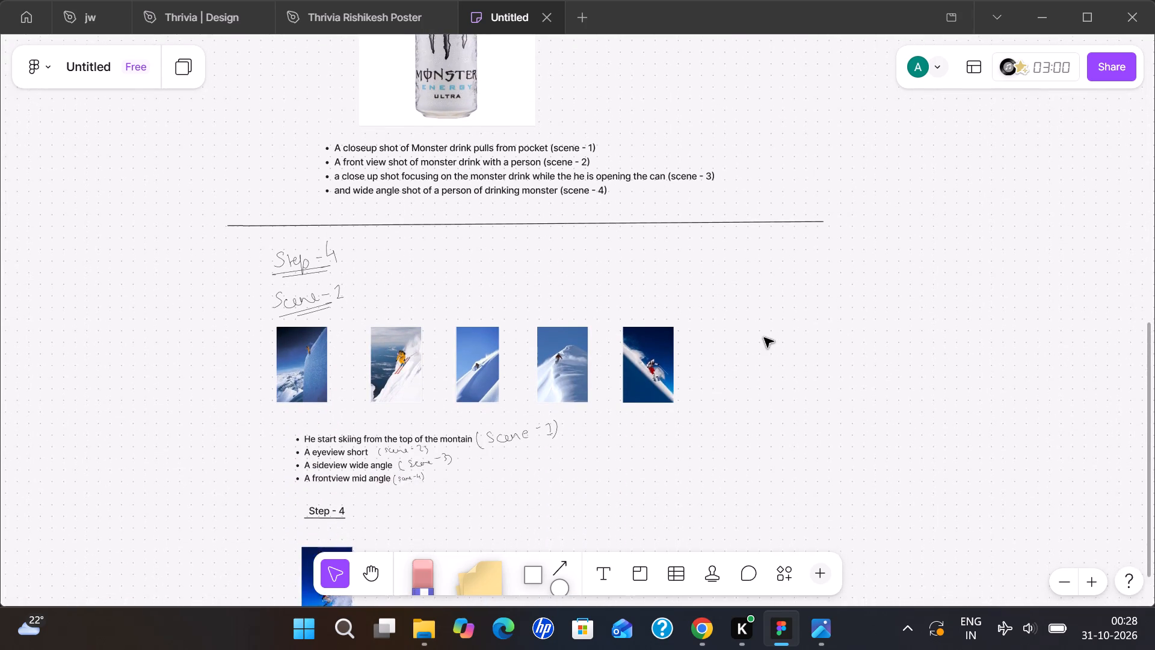
pyautogui.scroll(-2, 764, 338)
pyautogui.scroll(1, 764, 338)
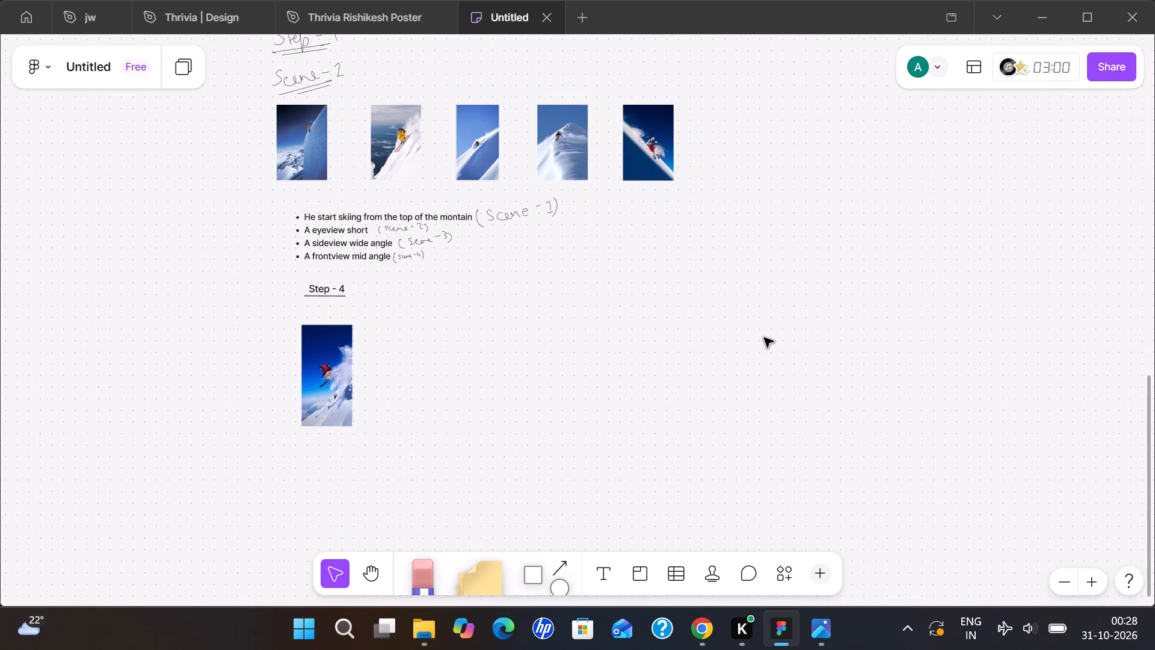
pyautogui.scroll(2, 764, 338)
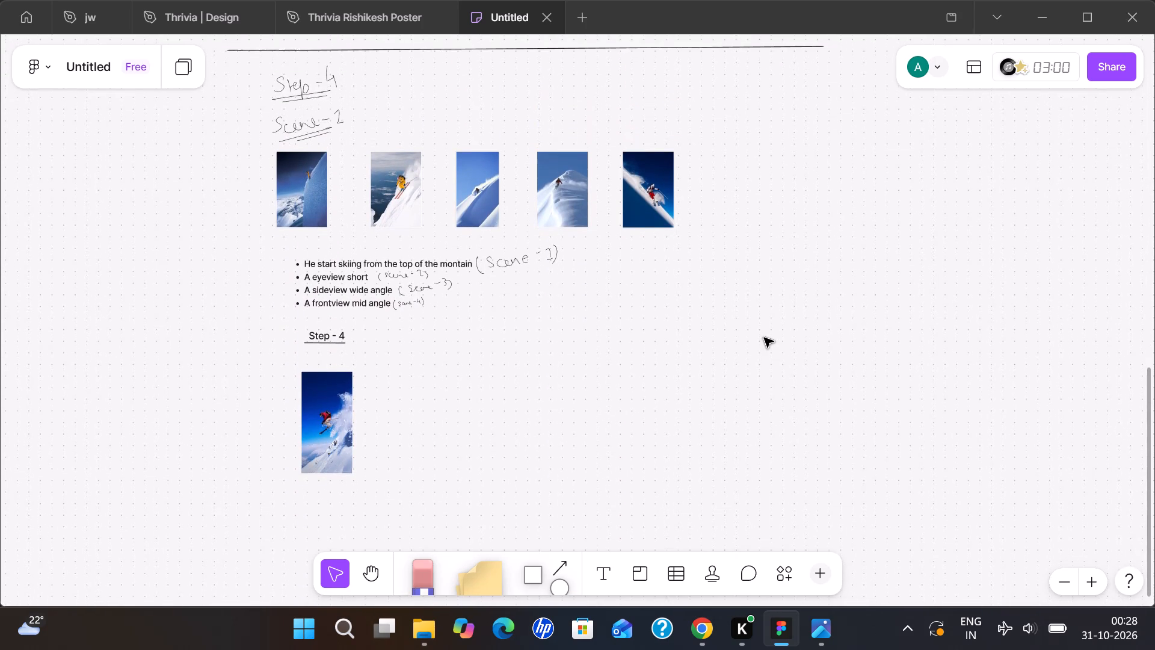
pyautogui.scroll(1, 764, 338)
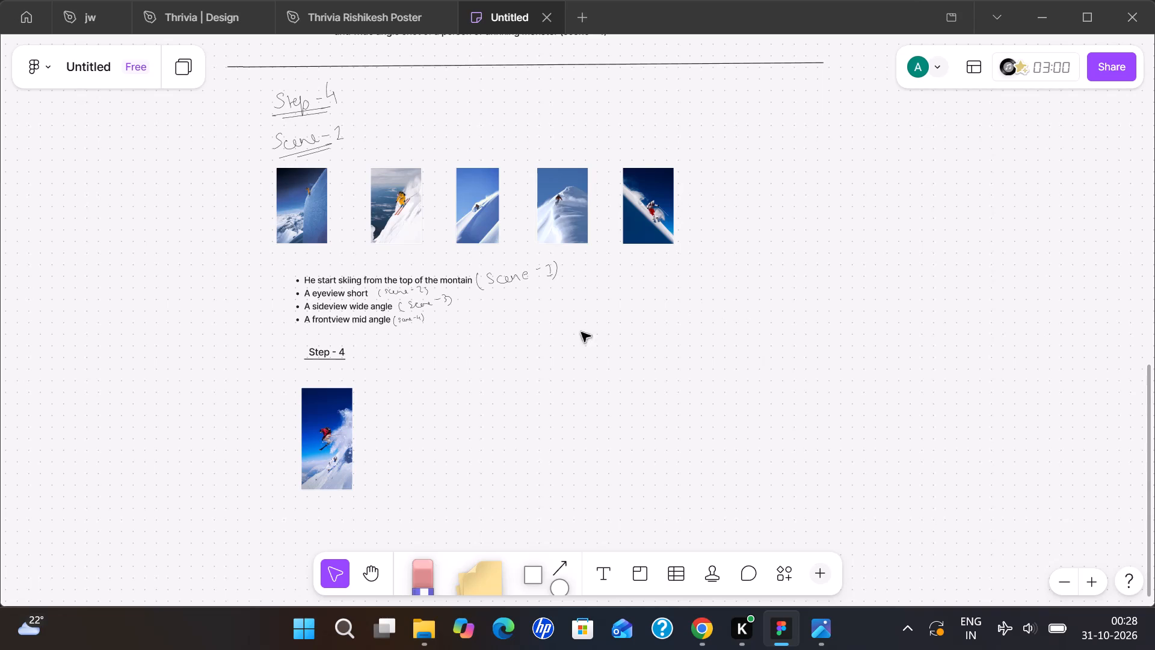
# Change the typed heading above the single red-jacketed skier image to "Step - 5".
pyautogui.click(339, 349)
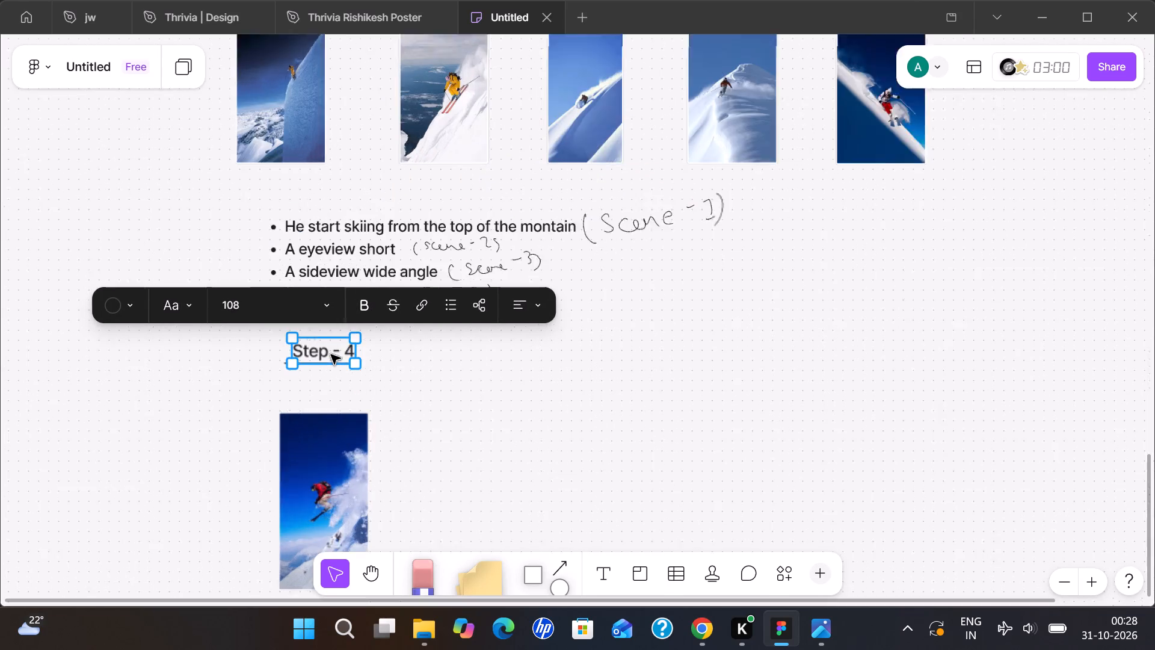
pyautogui.scroll(3, 331, 354)
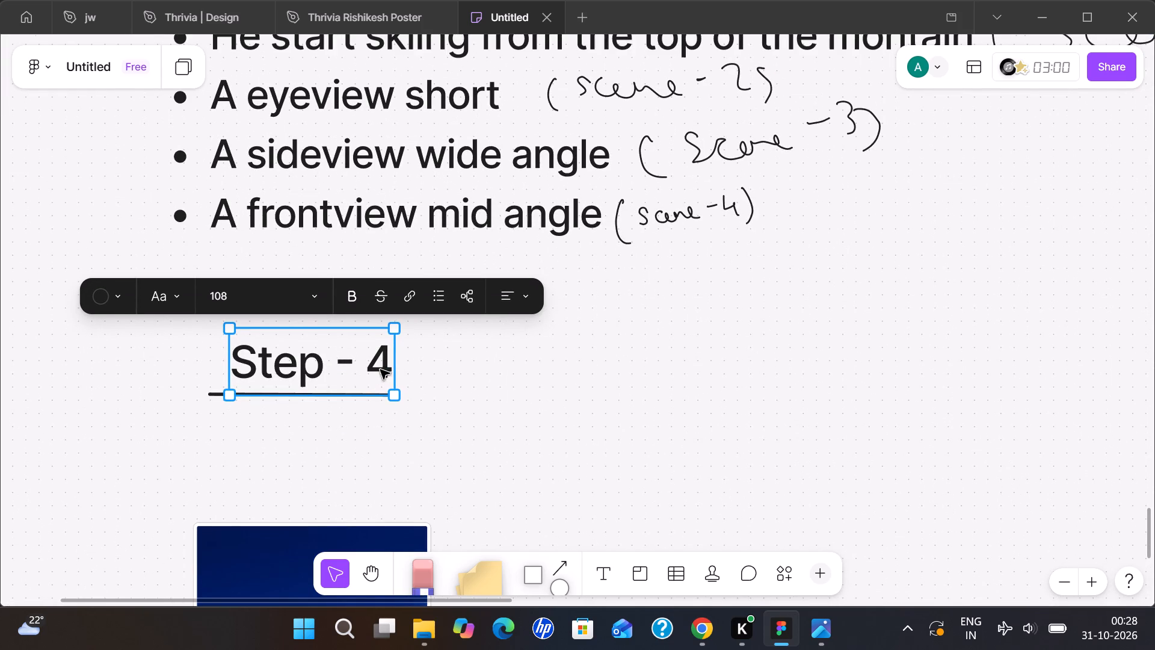
pyautogui.click(380, 371)
pyautogui.click(384, 370)
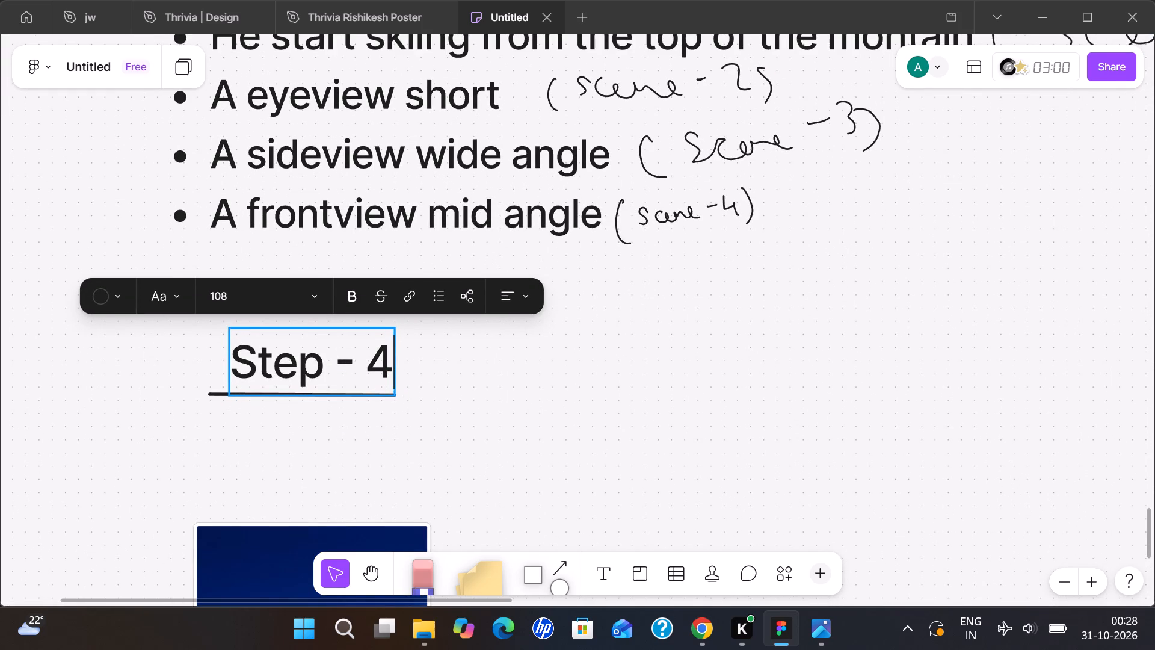
pyautogui.press('BackSpace')
pyautogui.press('5')
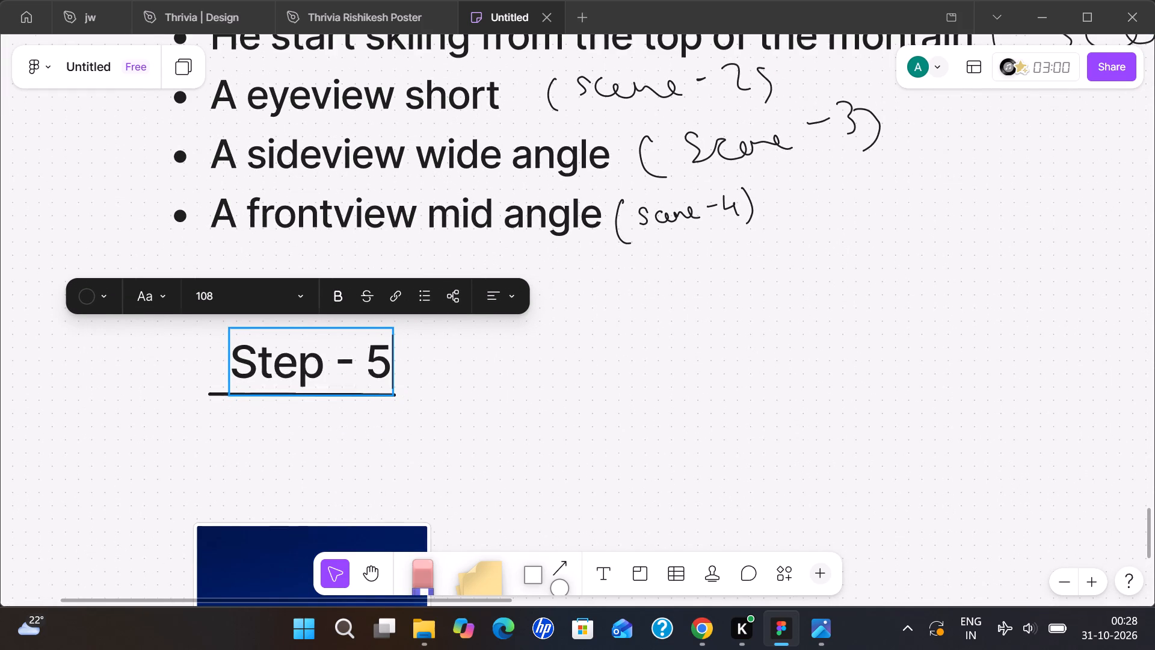
pyautogui.click(520, 401)
# Examine the Step - 5 skier image and the skiing shot list above its heading.
pyautogui.scroll(-1, 520, 401)
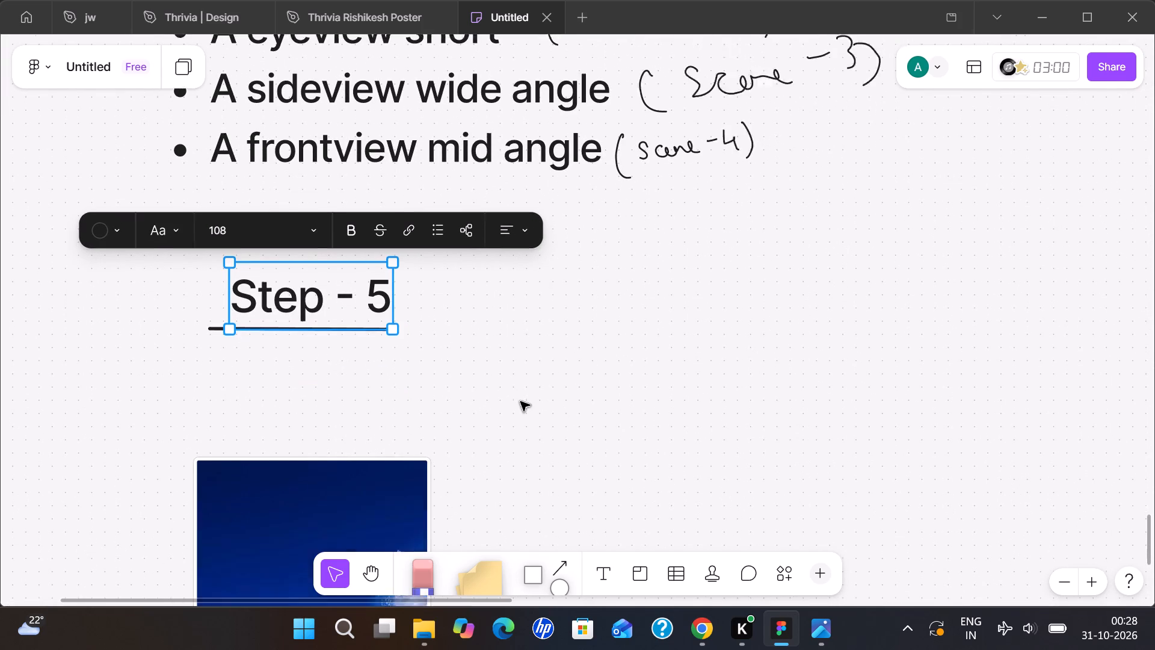
pyautogui.scroll(-4, 520, 401)
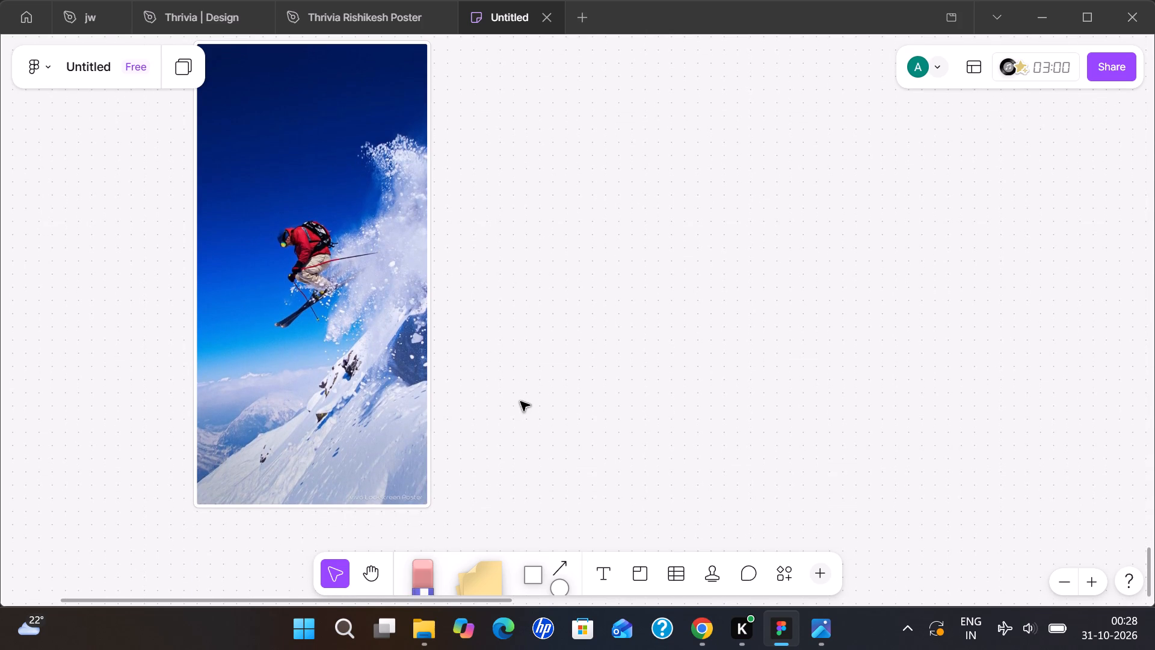
pyautogui.click(520, 401)
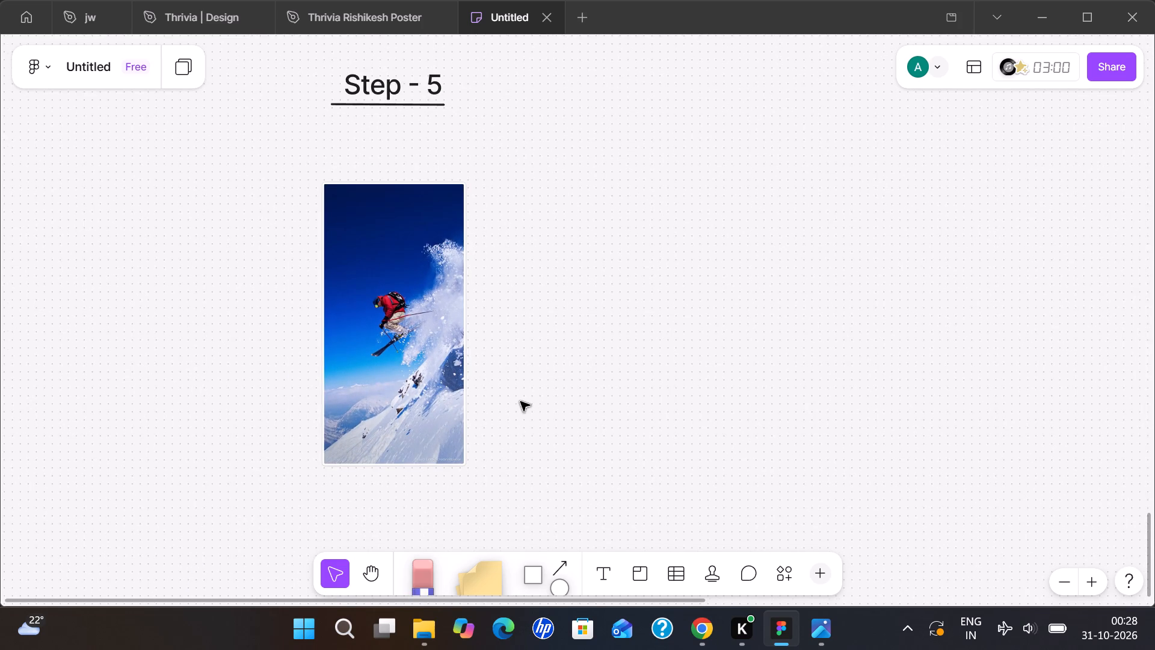
pyautogui.hscroll(-1, 520, 401)
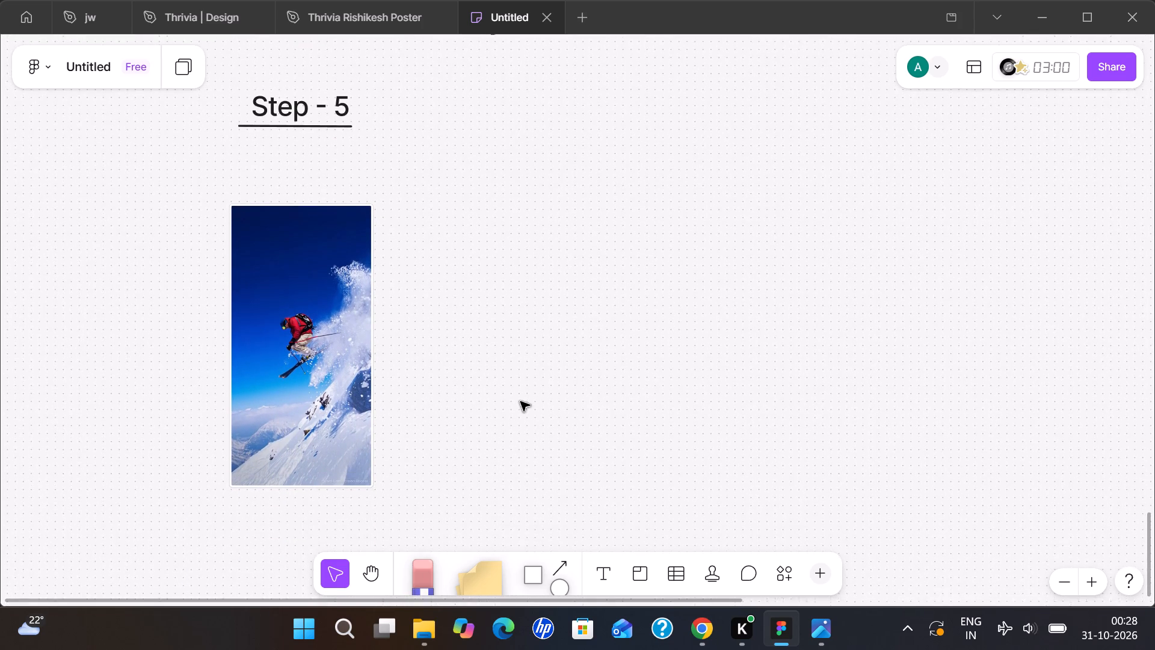
pyautogui.scroll(2, 520, 401)
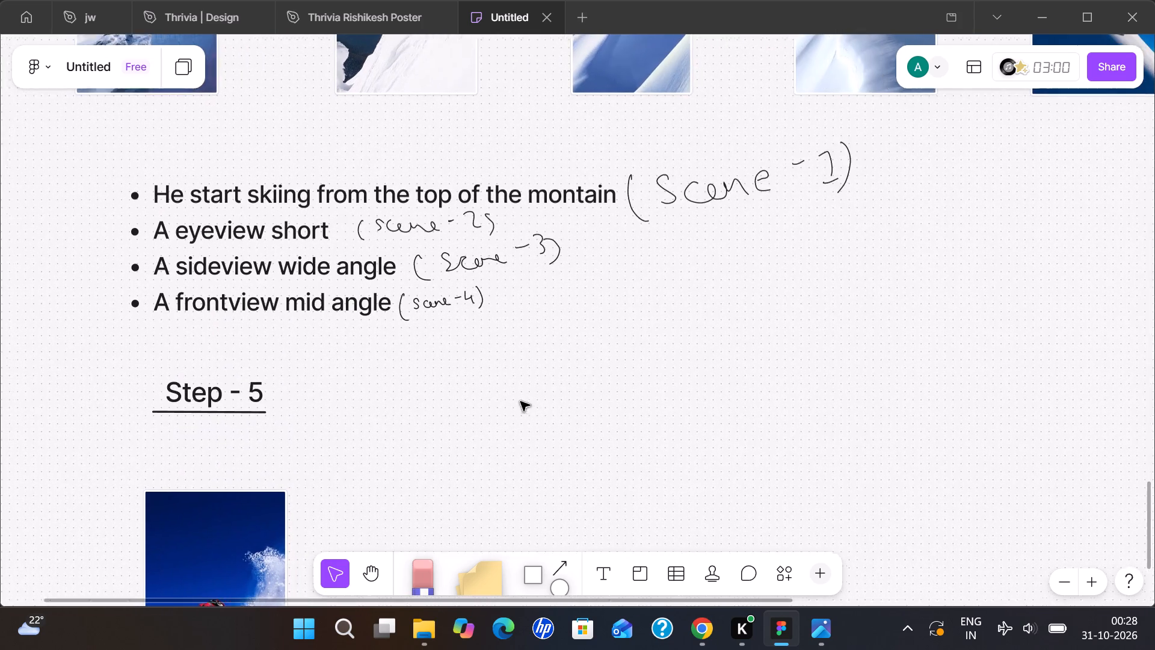
pyautogui.scroll(1, 520, 401)
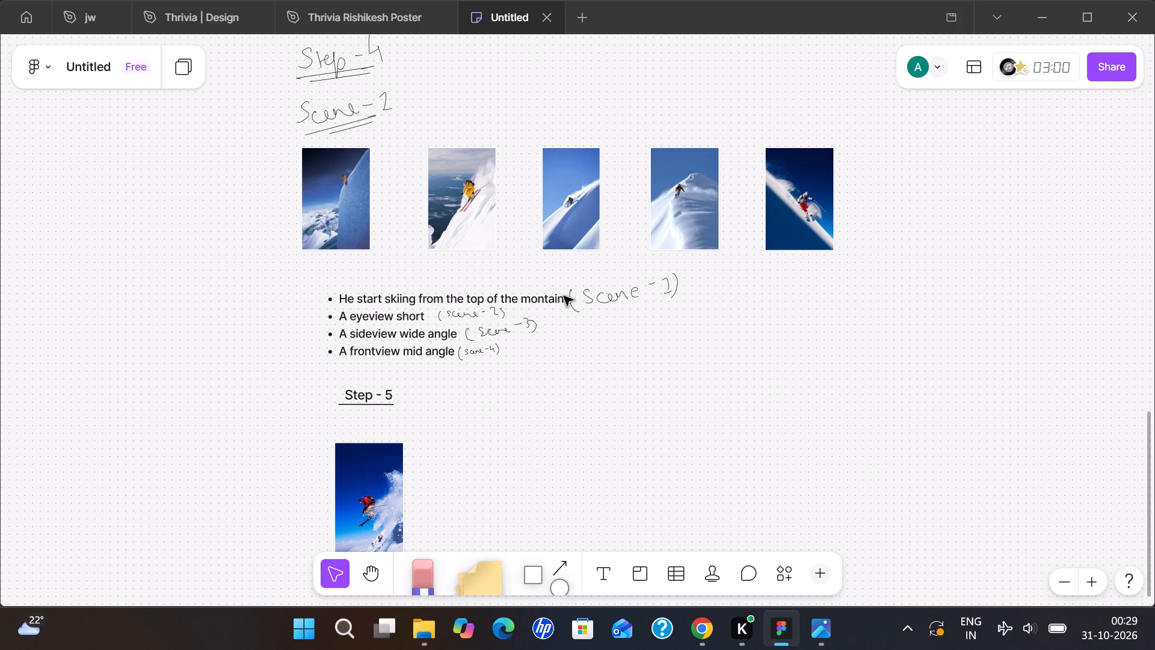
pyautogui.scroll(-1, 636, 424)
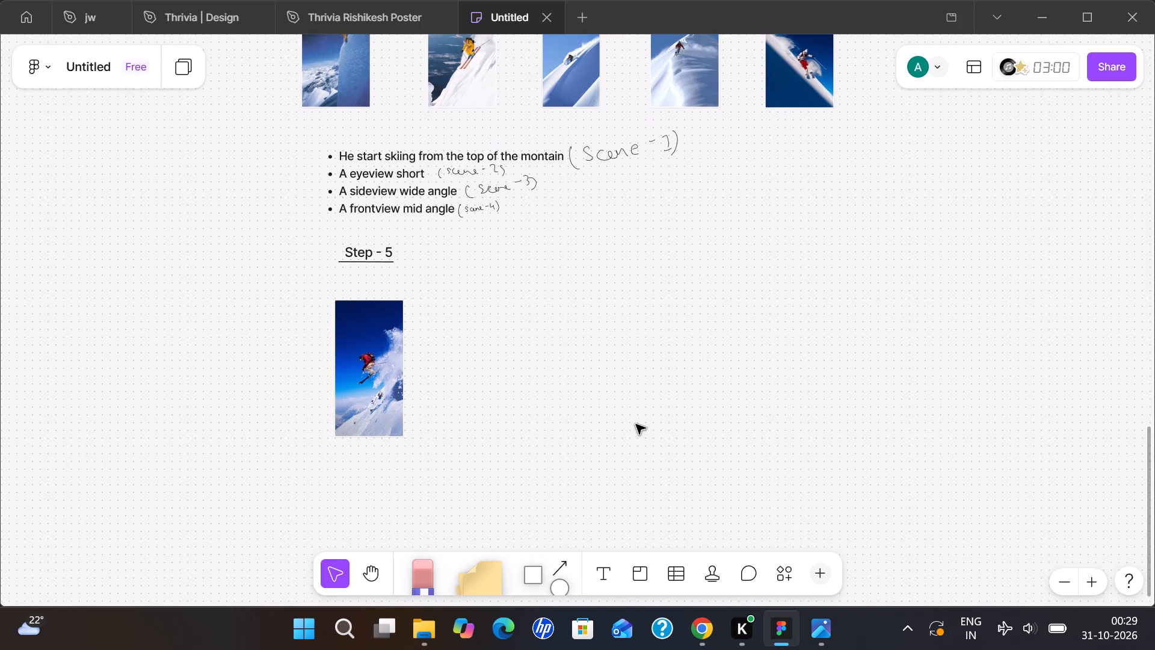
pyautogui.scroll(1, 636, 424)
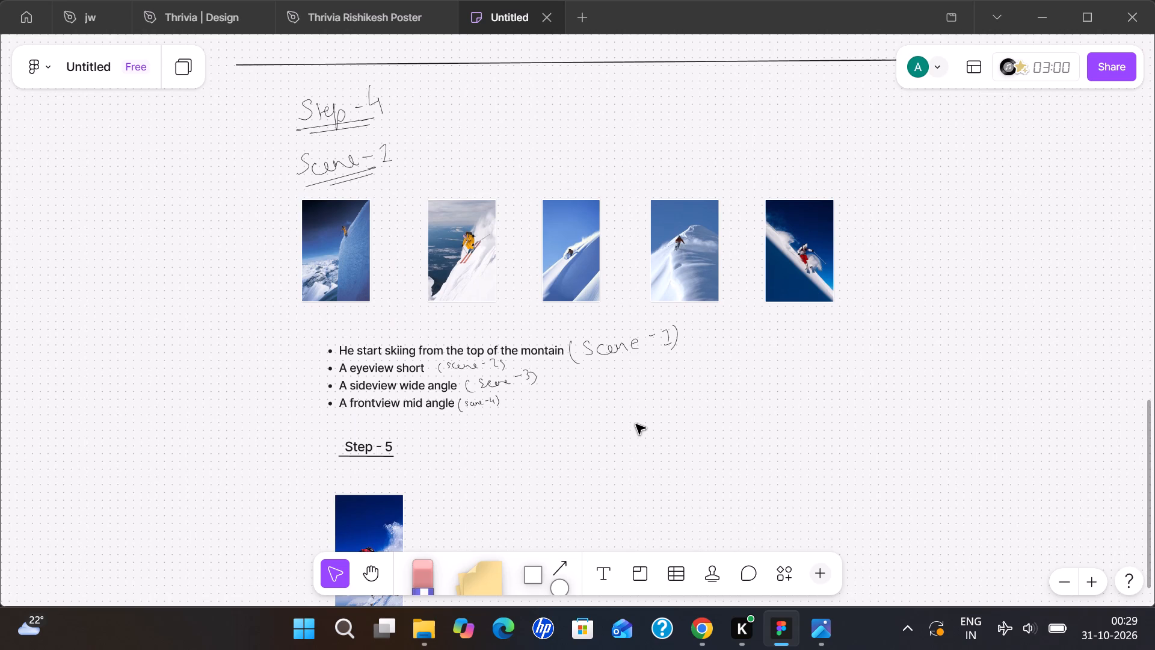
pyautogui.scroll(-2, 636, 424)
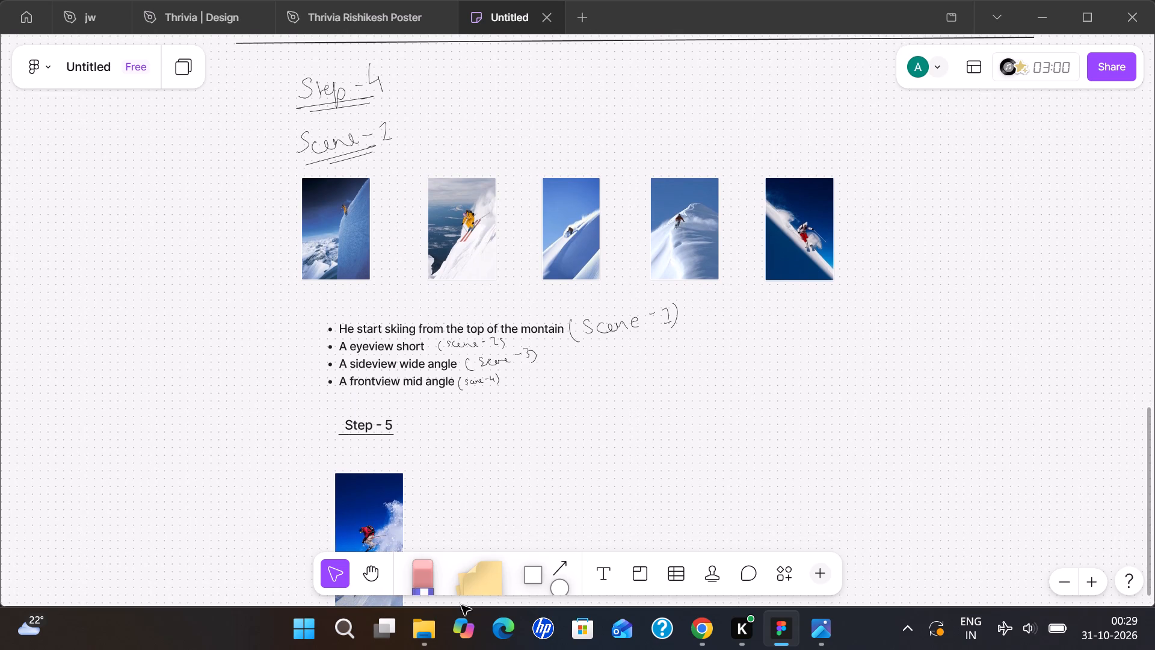
# Look through the Downloads folder and the "monster ad" board on Pinterest in Chrome for further storyboard reference images.
pyautogui.click(430, 635)
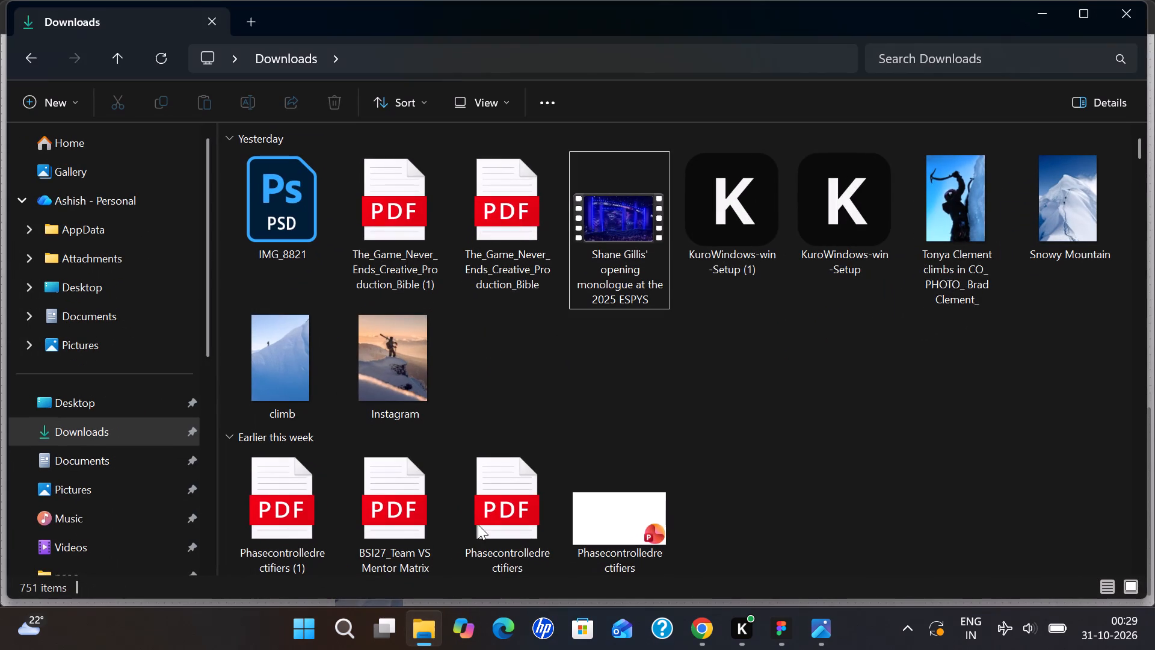
pyautogui.scroll(-1, 550, 335)
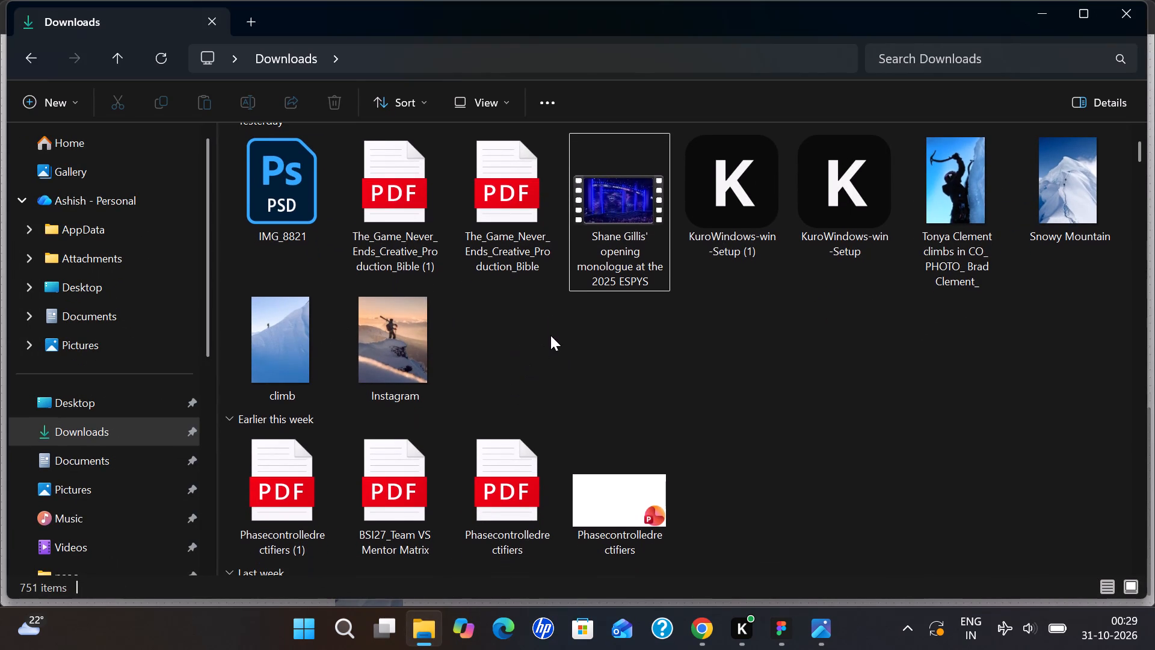
pyautogui.scroll(-1, 550, 335)
pyautogui.click(706, 635)
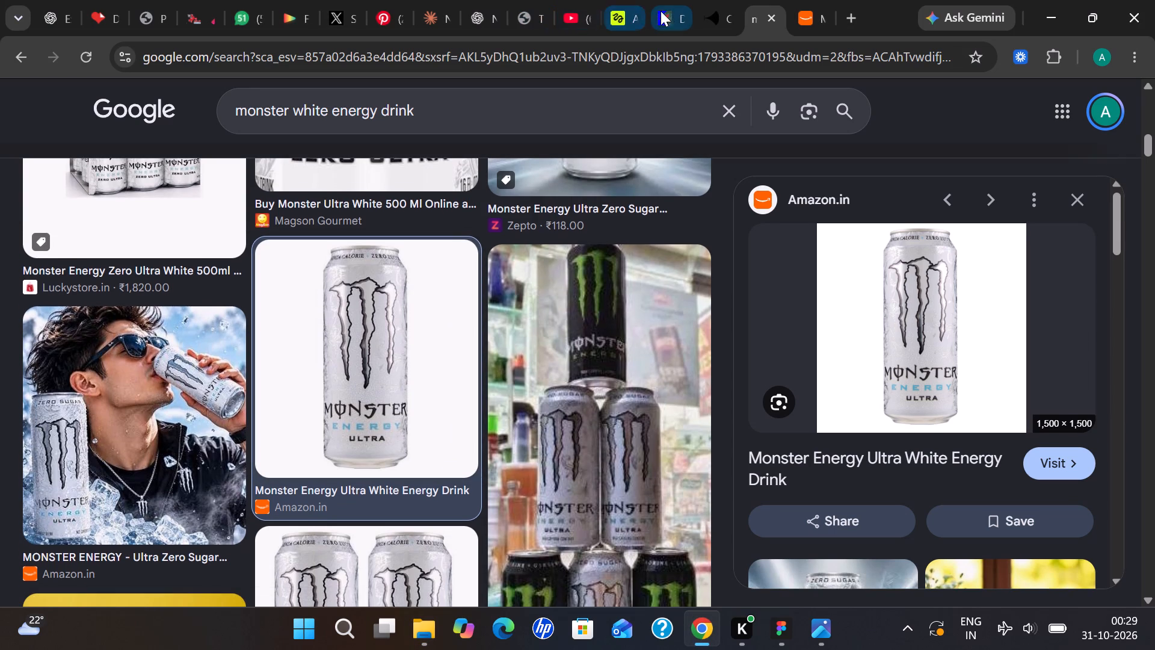
pyautogui.click(374, 23)
pyautogui.scroll(-6, 324, 351)
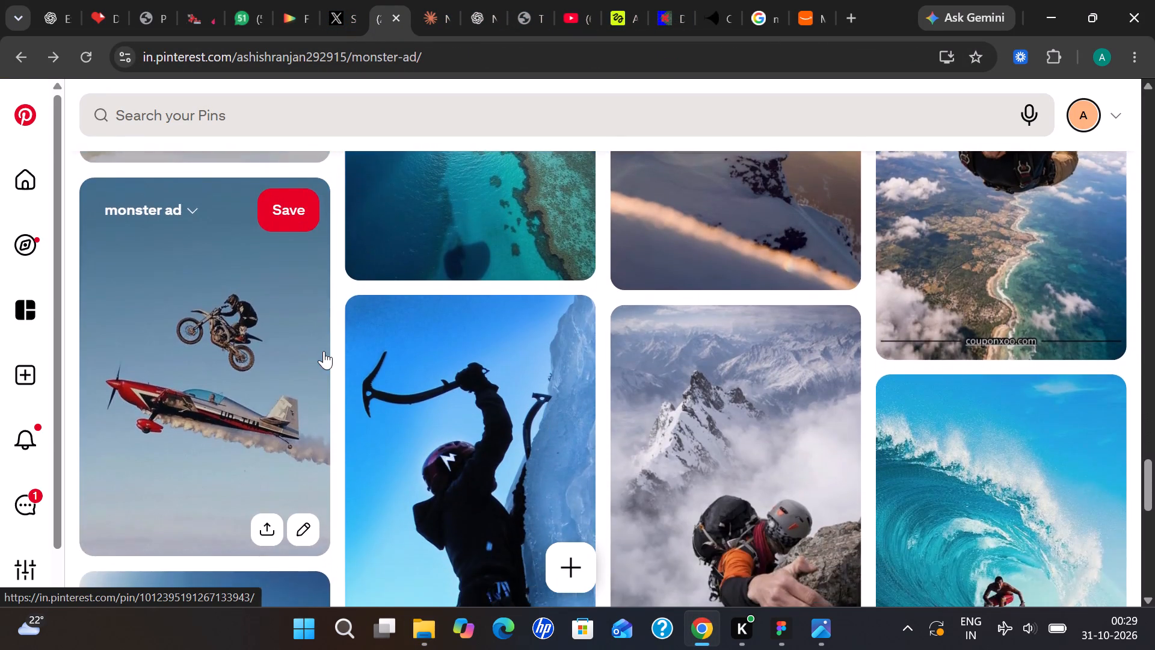
pyautogui.scroll(-5, 324, 351)
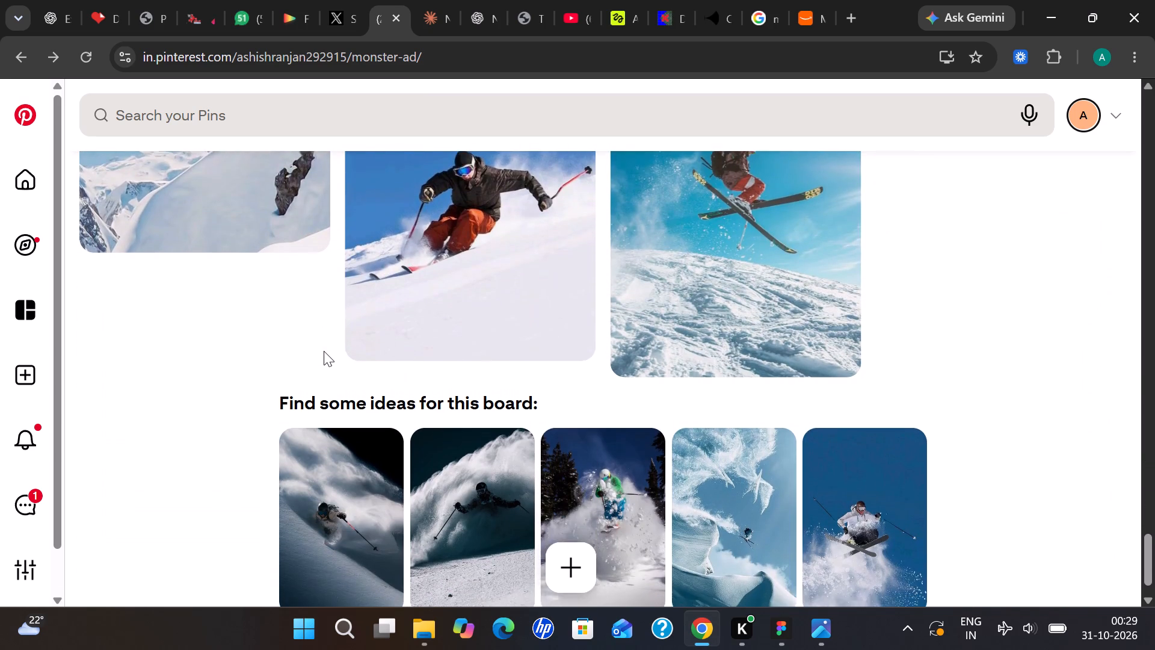
pyautogui.scroll(-3, 324, 351)
pyautogui.scroll(5, 324, 351)
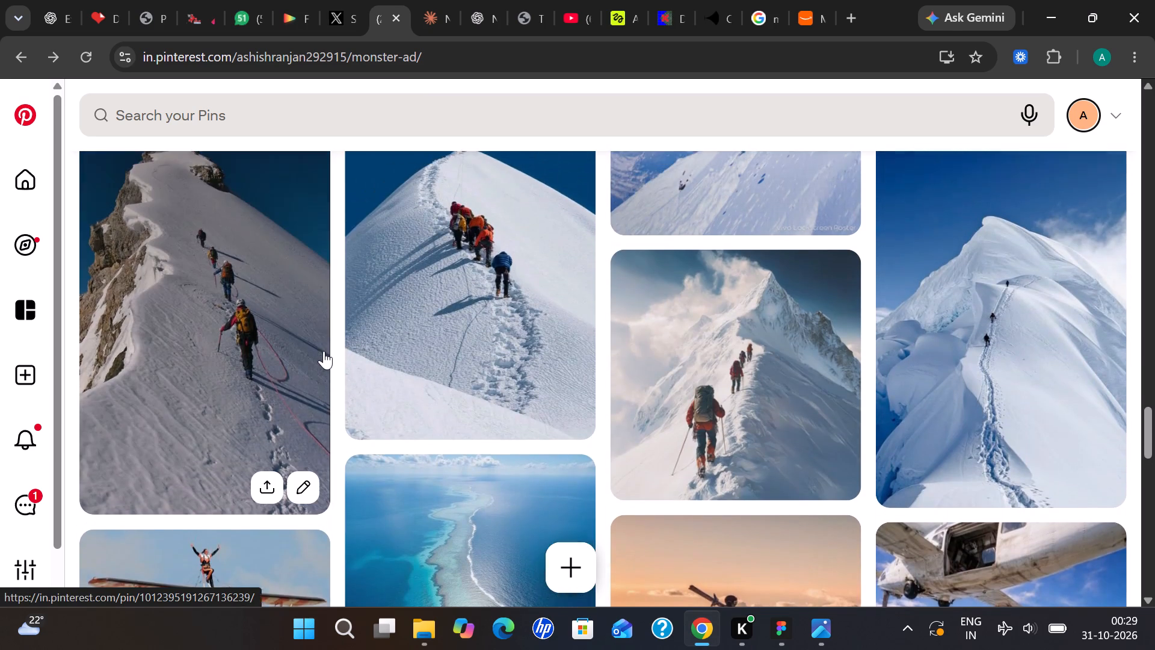
# Look through the monster ad Pinterest board for another skiing reference image.
pyautogui.scroll(-1, 324, 351)
pyautogui.scroll(2, 324, 351)
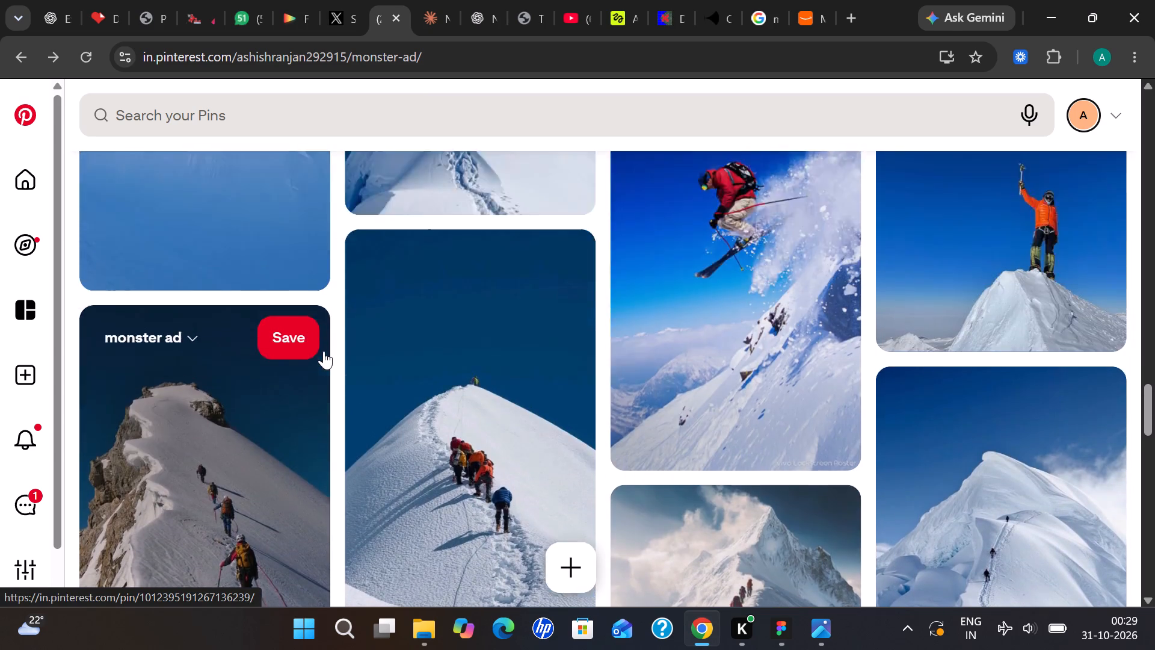
pyautogui.scroll(4, 324, 351)
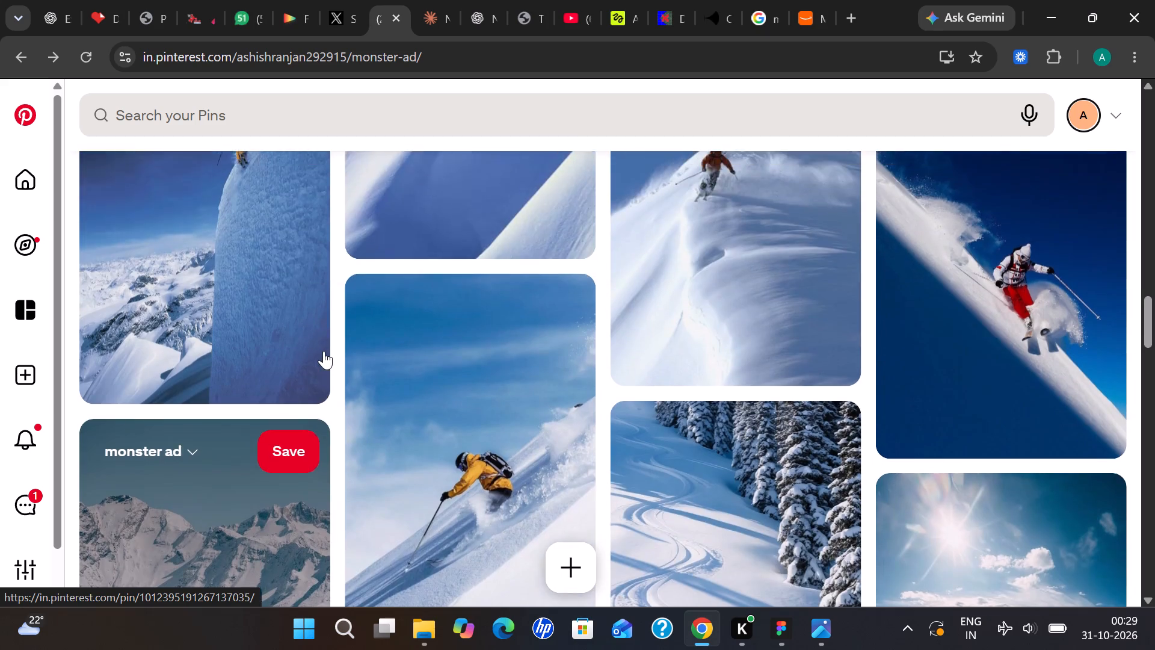
pyautogui.scroll(5, 324, 351)
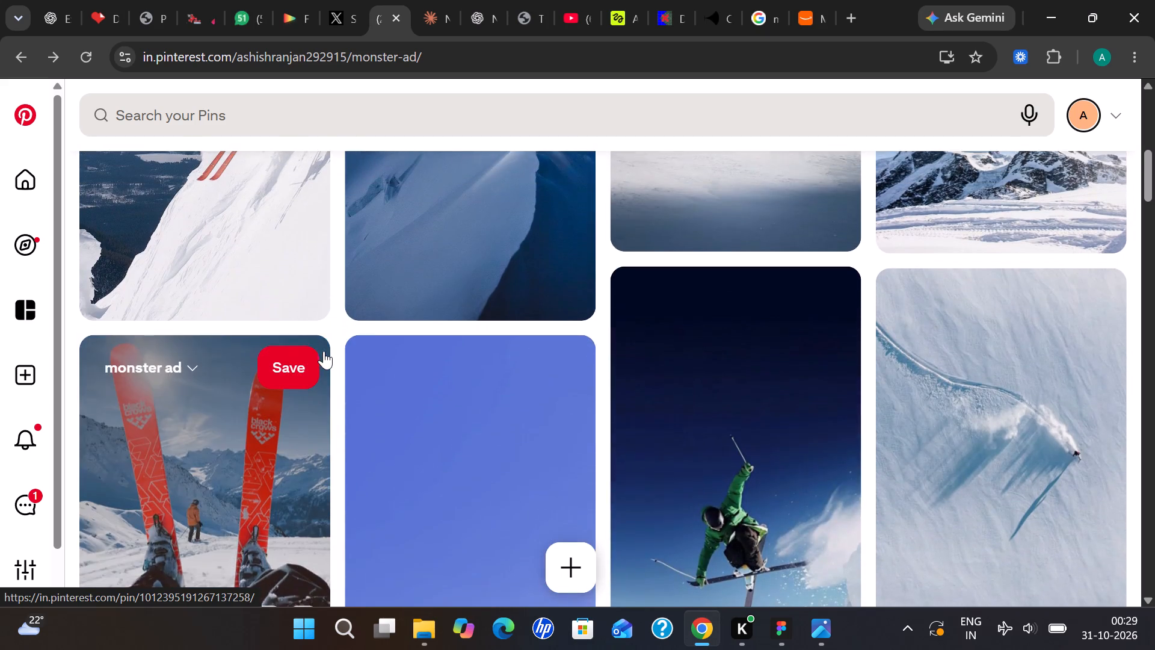
pyautogui.scroll(3, 324, 351)
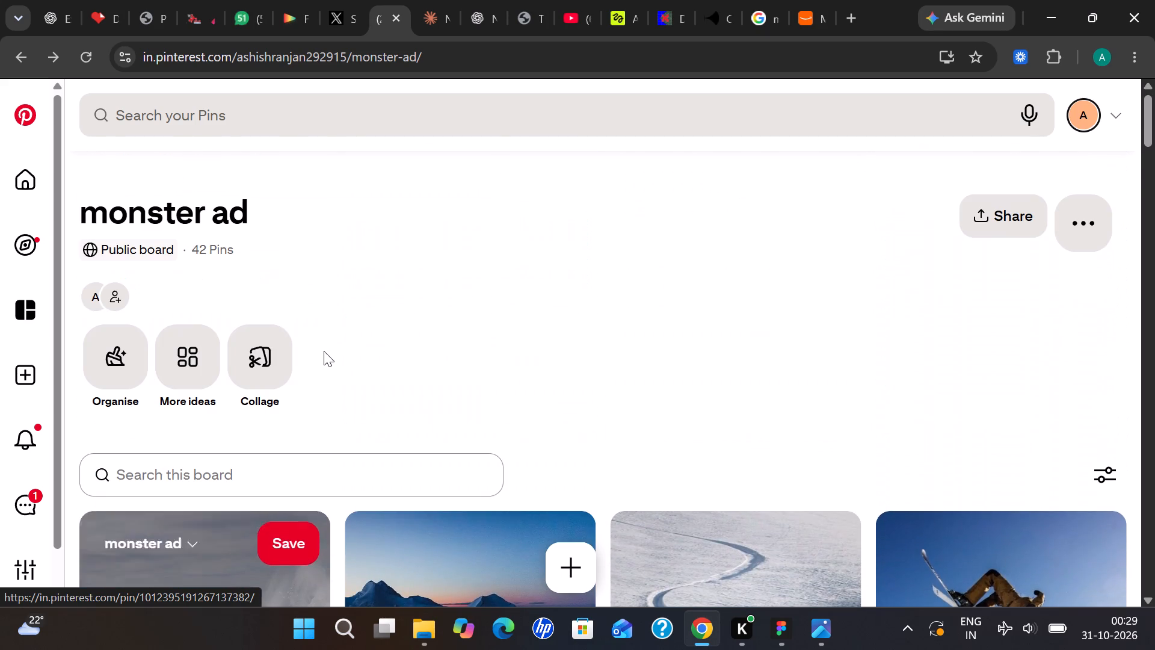
pyautogui.scroll(-4, 324, 351)
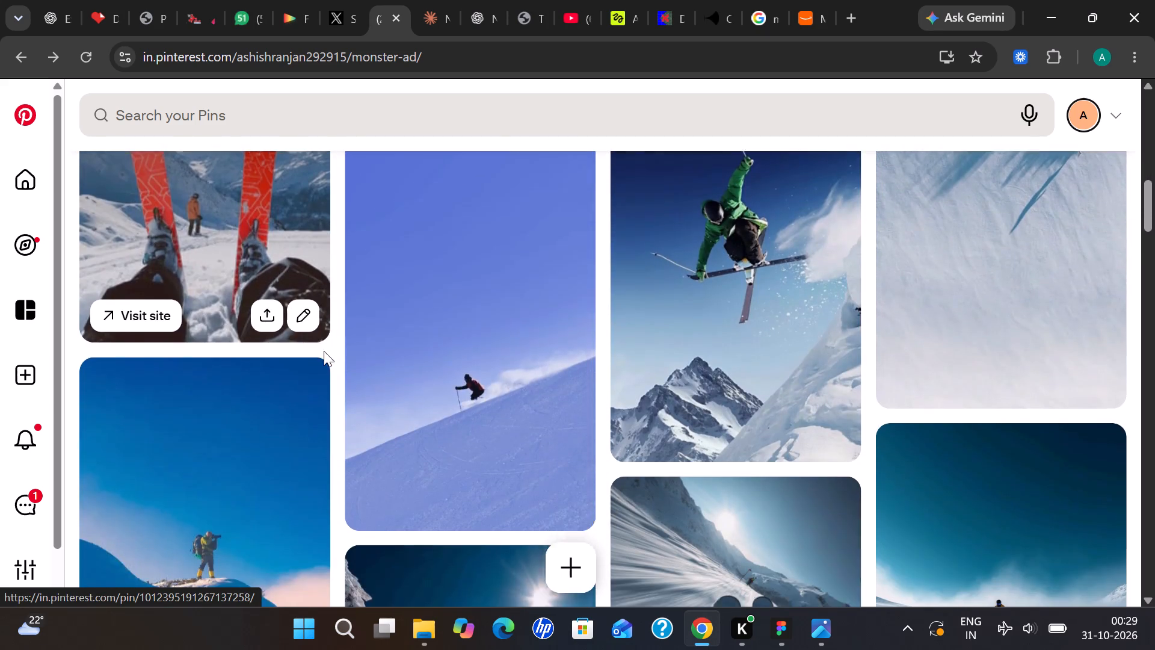
pyautogui.scroll(-3, 324, 351)
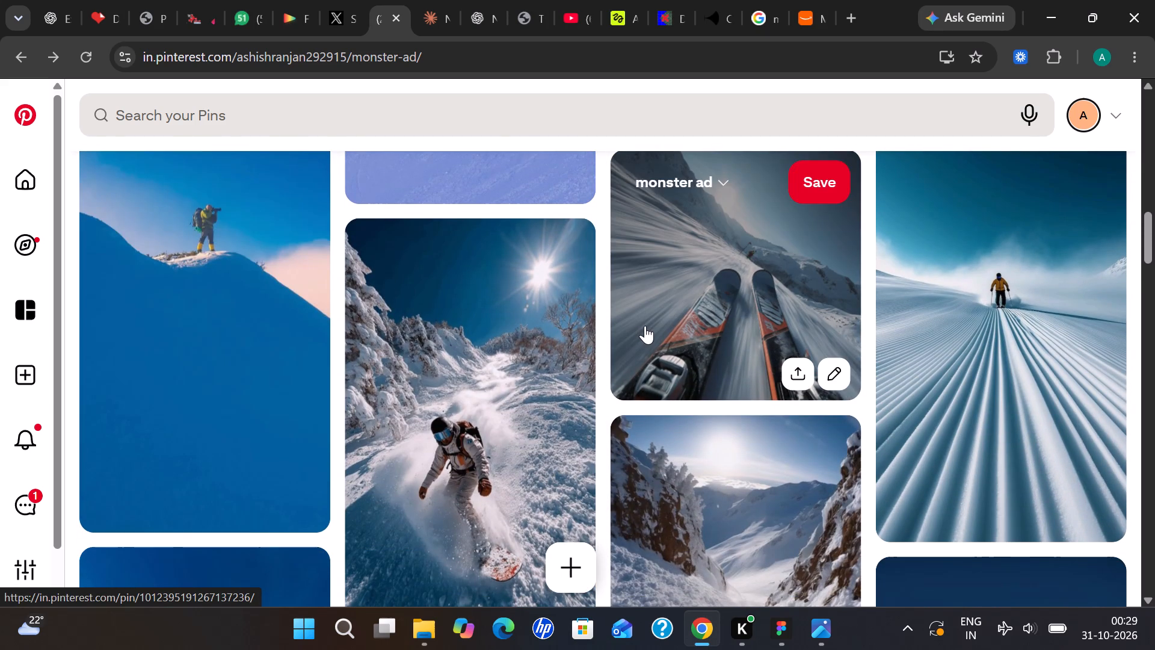
# Bring the first-person skis image from the Alpine Skiing Thrills pin onto the FigJam board.
pyautogui.click(701, 321)
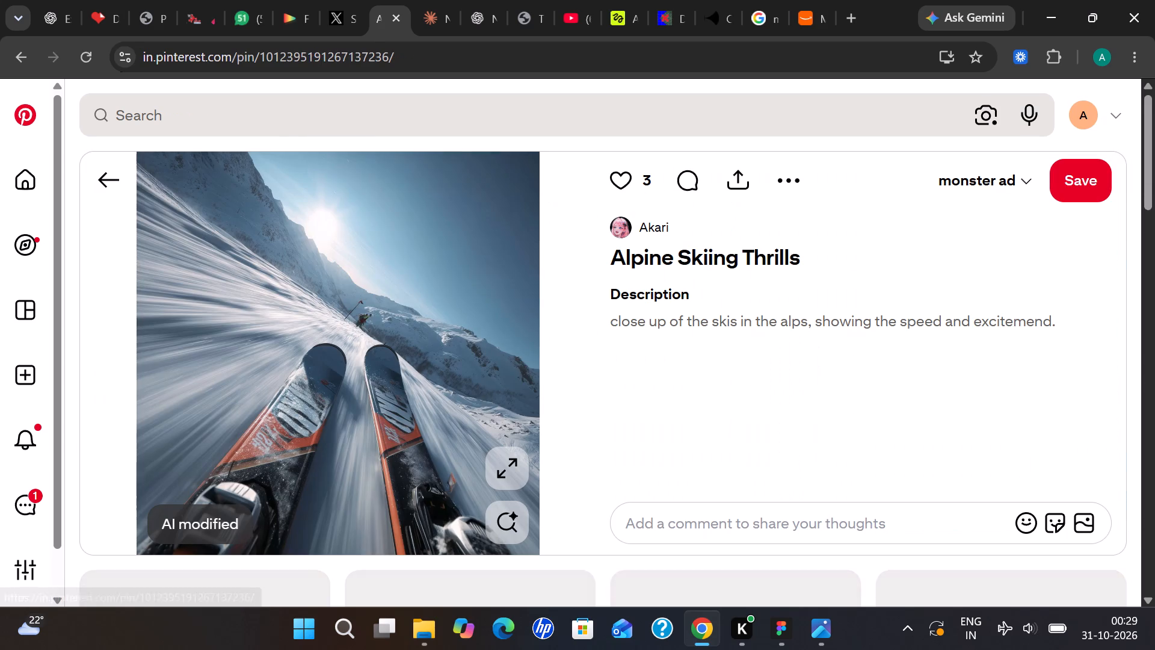
pyautogui.moveTo(426, 367); pyautogui.dragTo(764, 623)
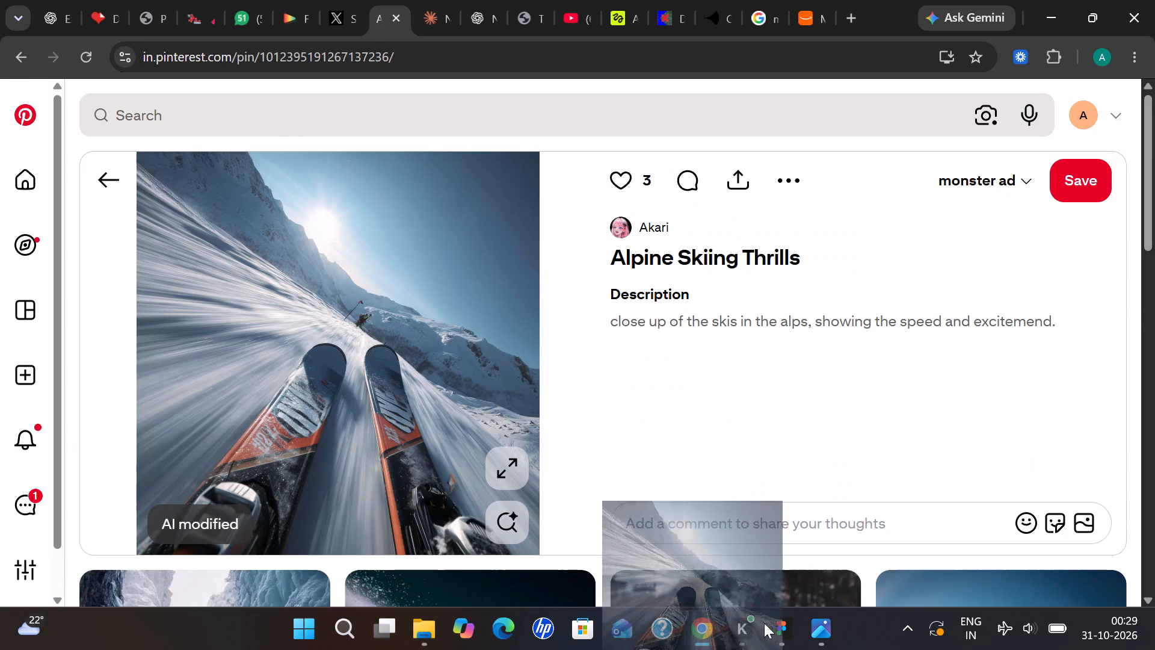
pyautogui.moveTo(764, 623); pyautogui.dragTo(816, 395)
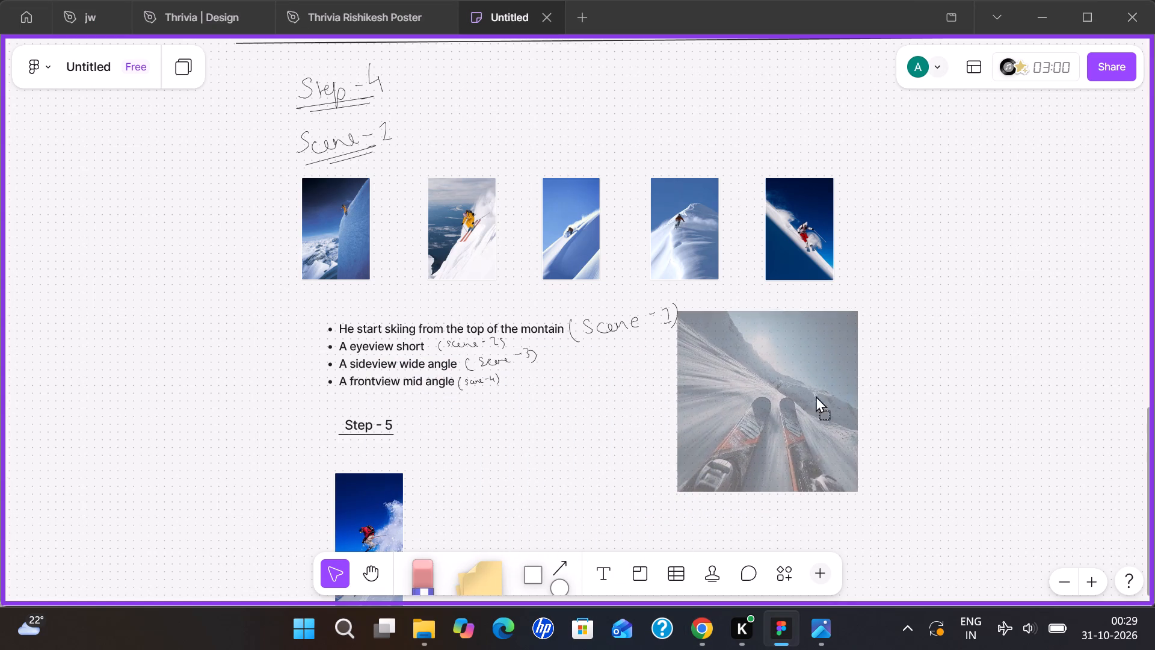
pyautogui.moveTo(816, 395); pyautogui.dragTo(978, 269)
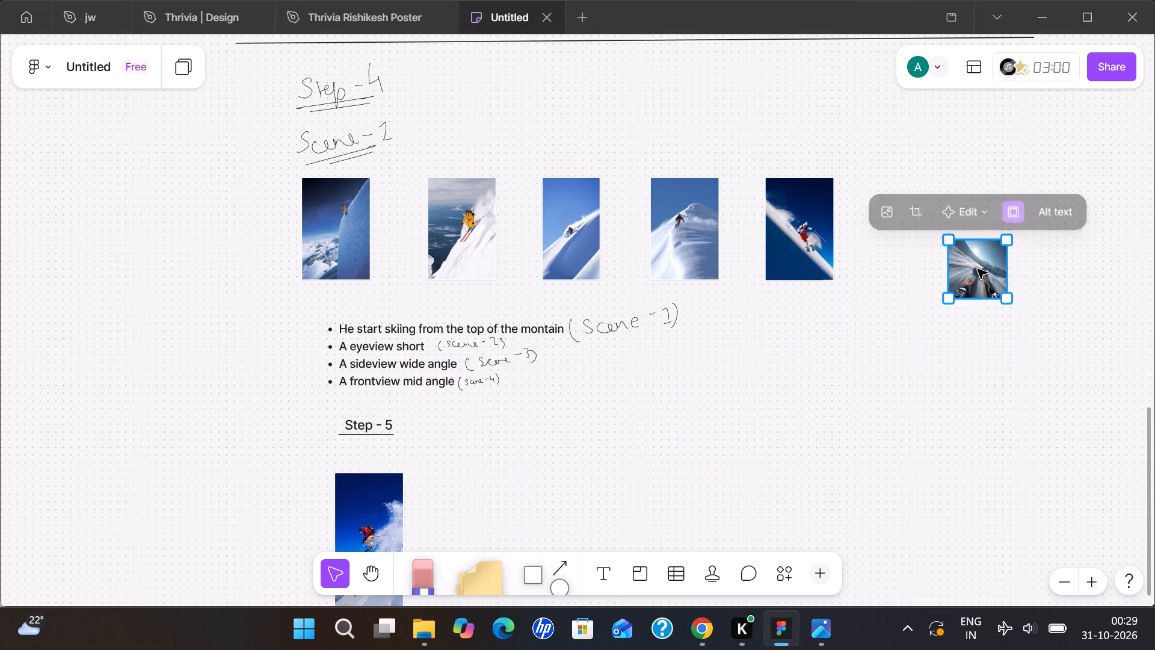
# Place the first-person skis image at the end of the Step - 4 row, top-aligned, and enlarge it to the row's height.
pyautogui.moveTo(961, 288); pyautogui.dragTo(895, 223)
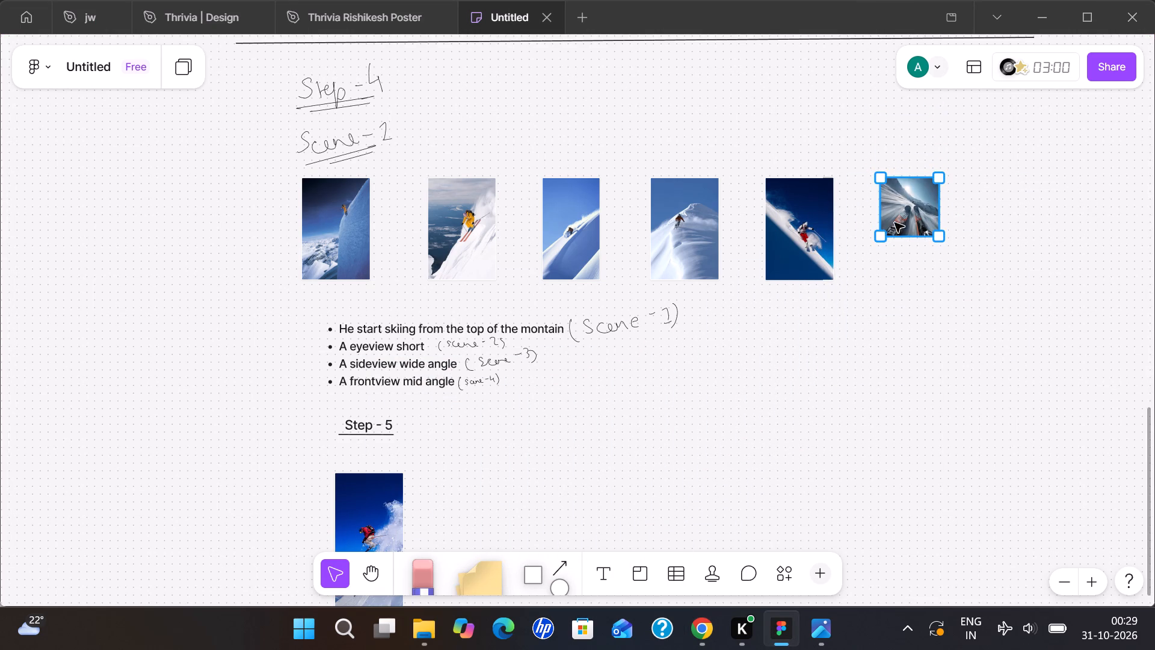
pyautogui.moveTo(895, 223); pyautogui.dragTo(888, 229)
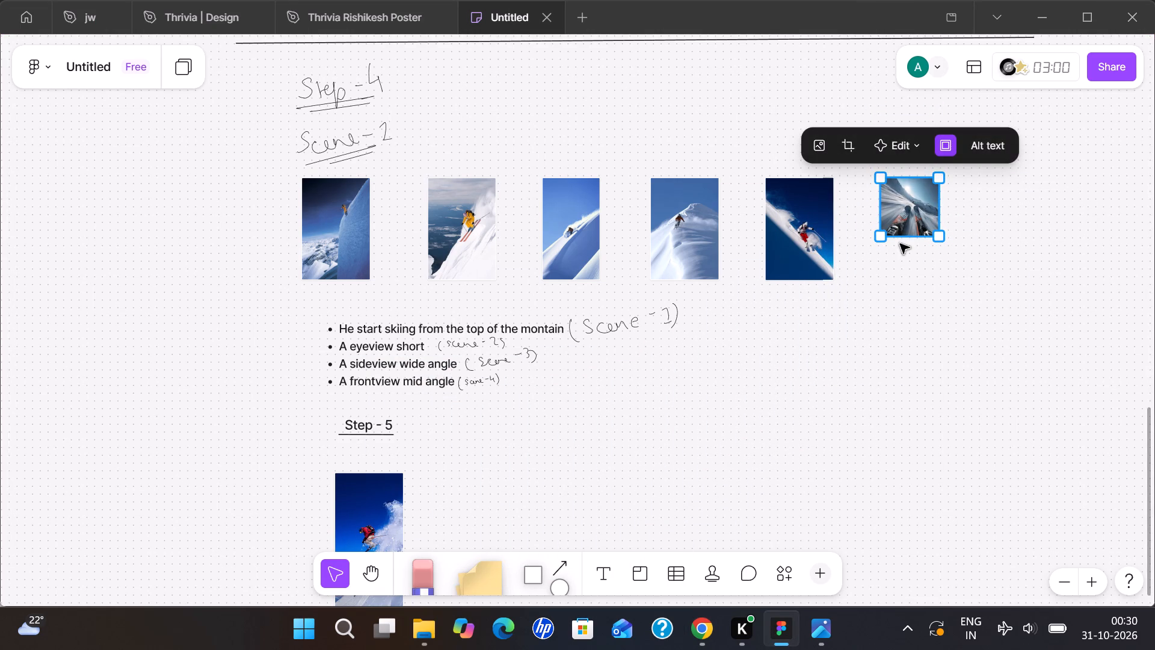
pyautogui.moveTo(903, 240); pyautogui.dragTo(913, 282)
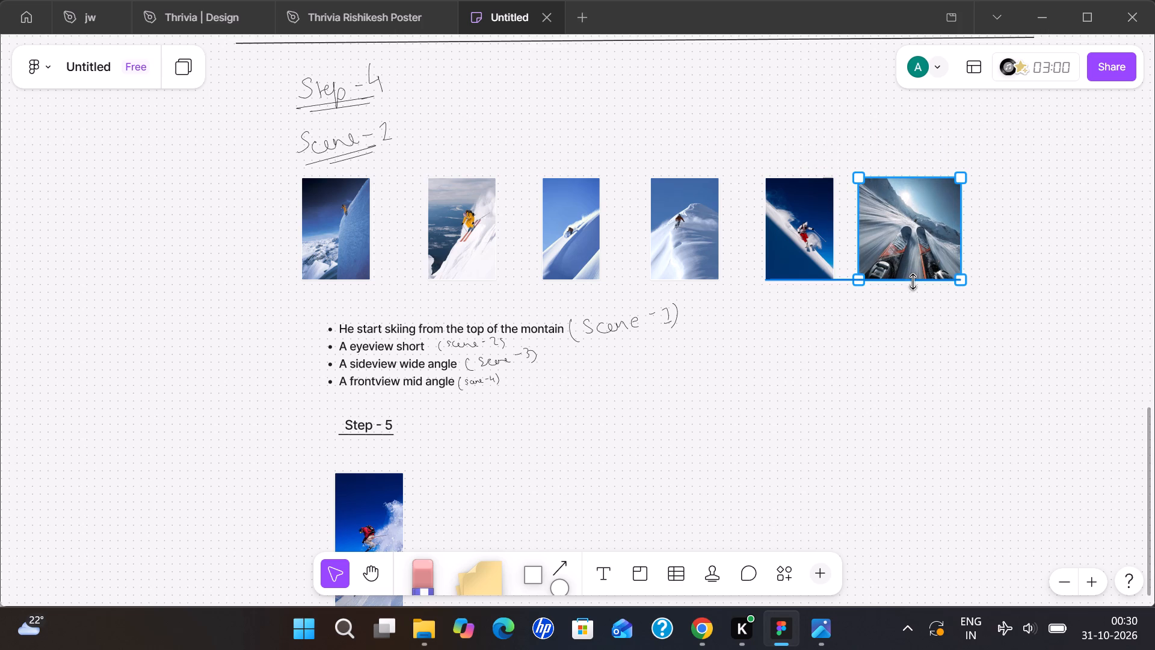
pyautogui.moveTo(918, 255); pyautogui.dragTo(923, 255)
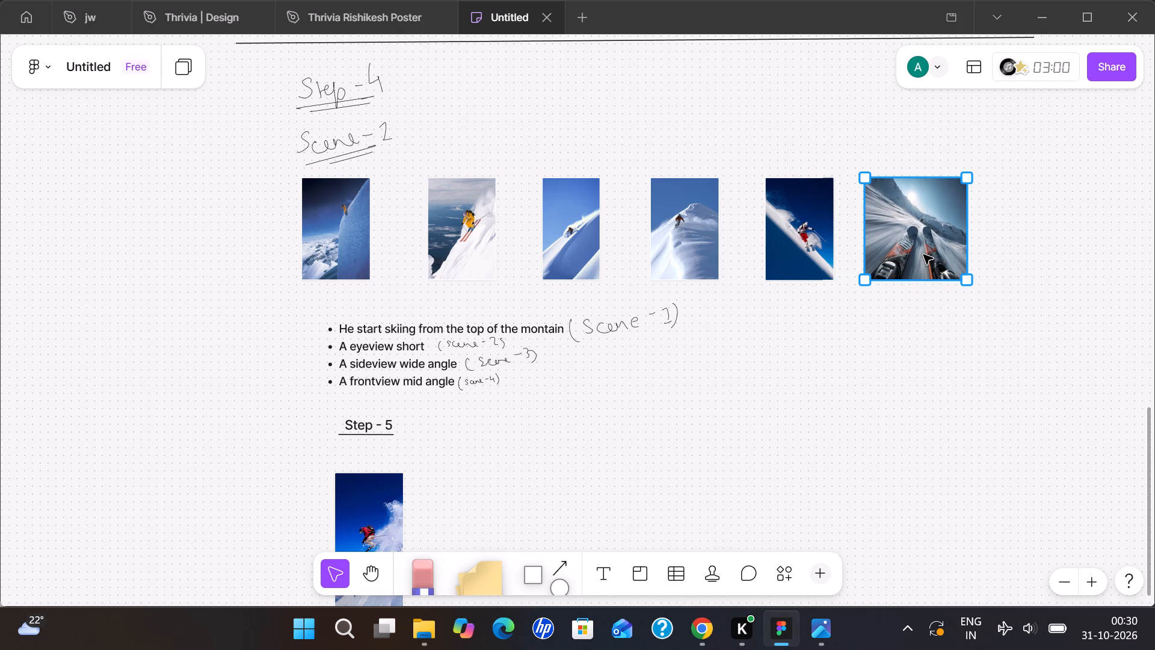
pyautogui.moveTo(923, 255); pyautogui.dragTo(923, 255)
pyautogui.click(977, 359)
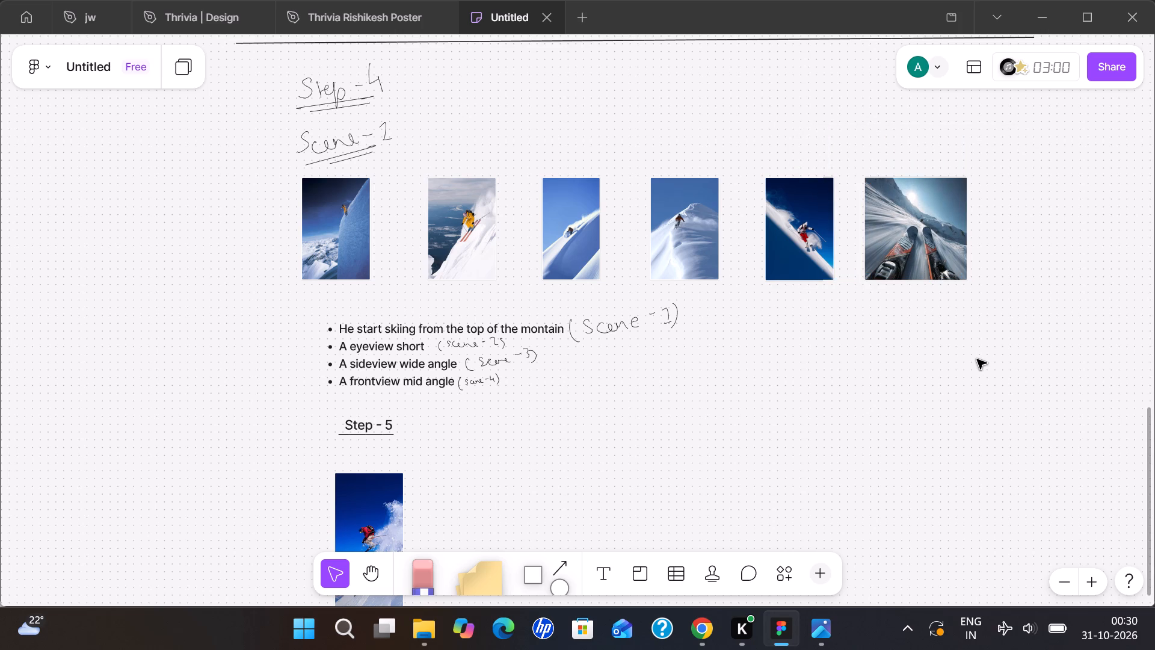
# Check the Step - 5 section, then switch to Pinterest and browse the pins related to Alpine Skiing Thrills.
pyautogui.scroll(-1, 977, 359)
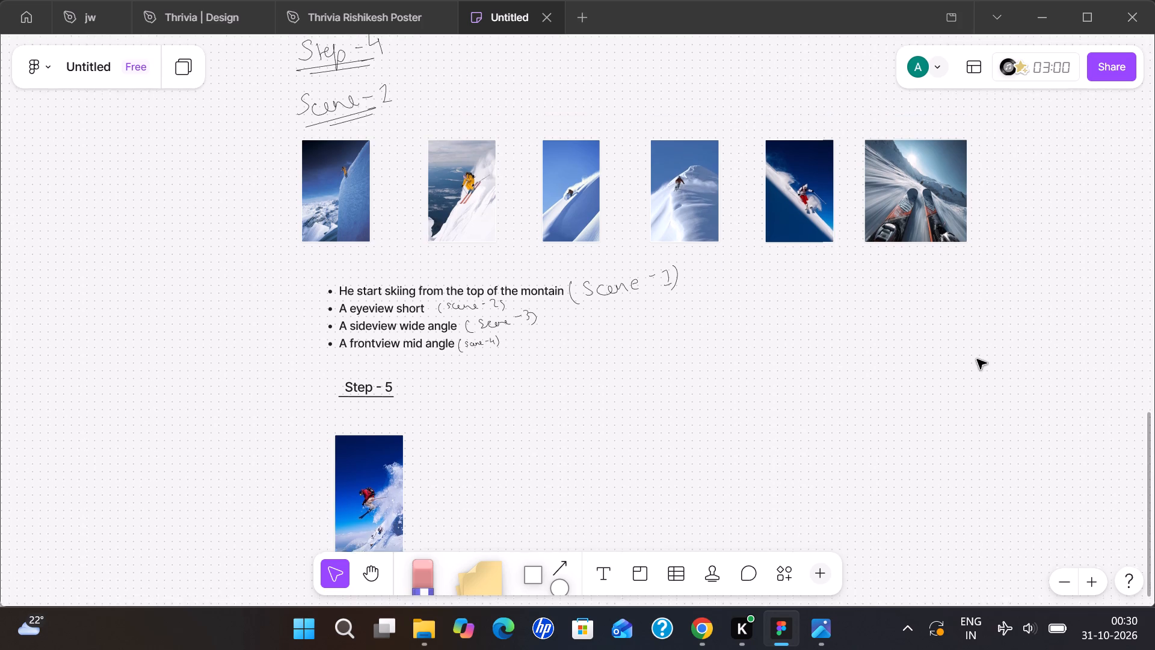
pyautogui.scroll(-3, 977, 359)
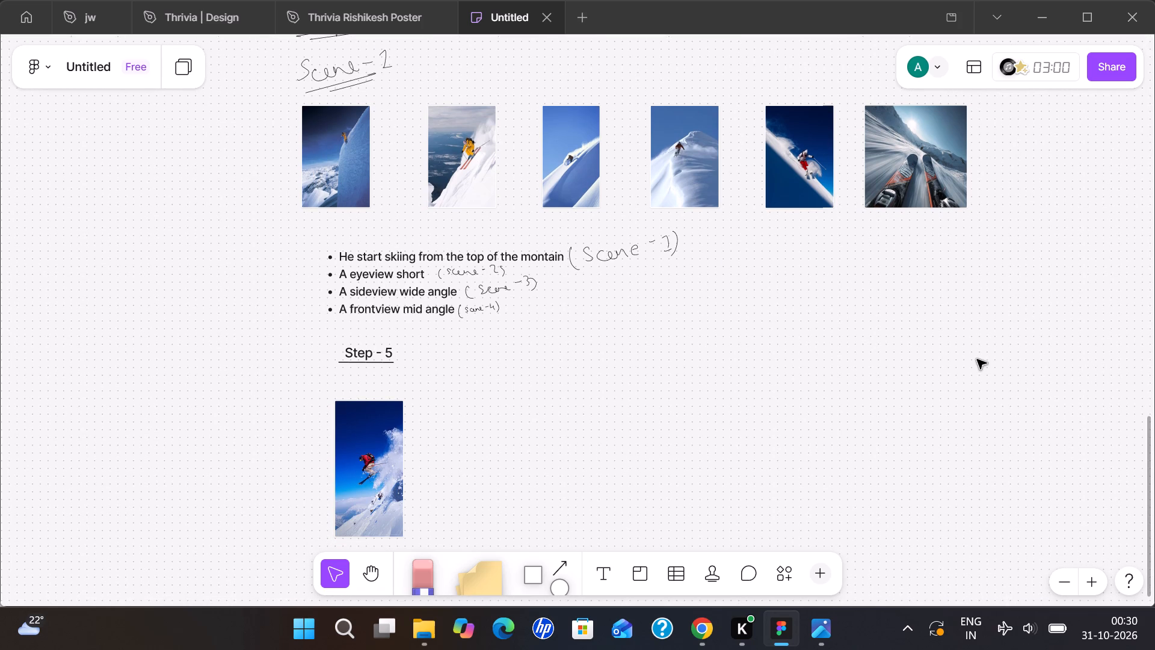
pyautogui.scroll(-2, 977, 359)
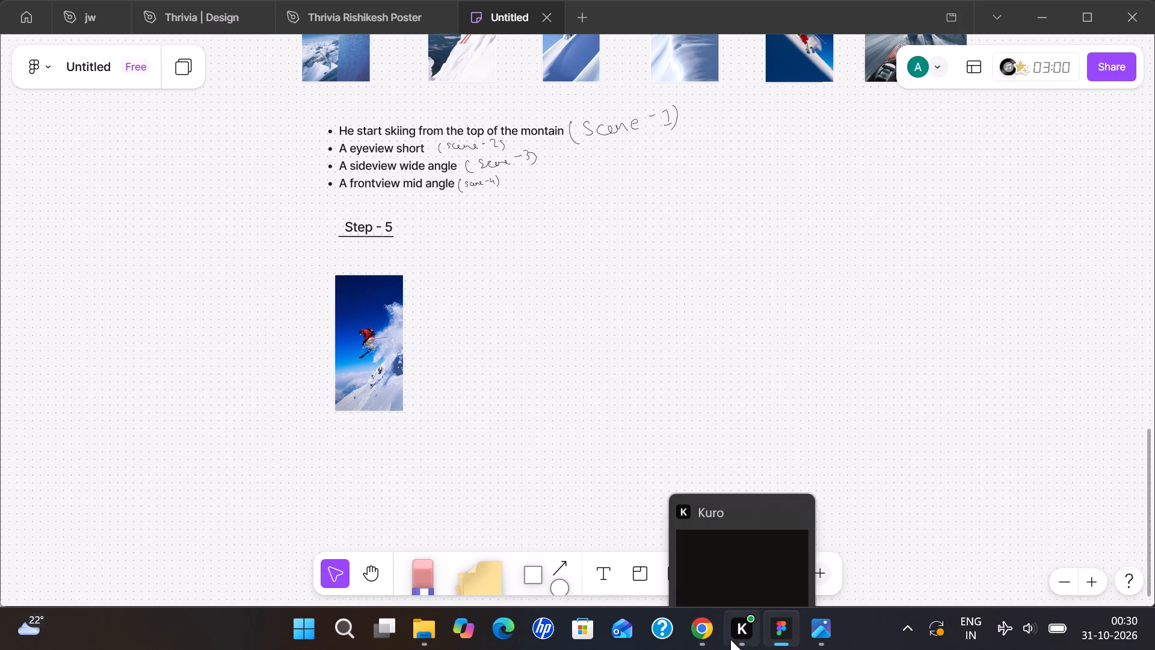
pyautogui.click(708, 637)
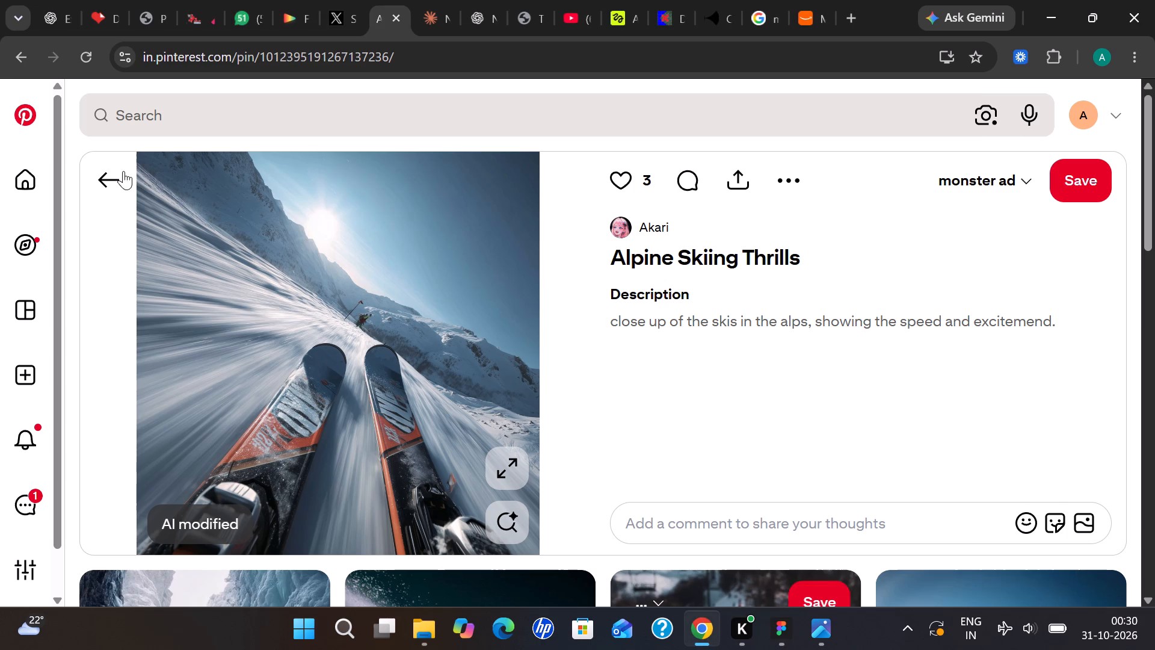
pyautogui.scroll(-5, 324, 417)
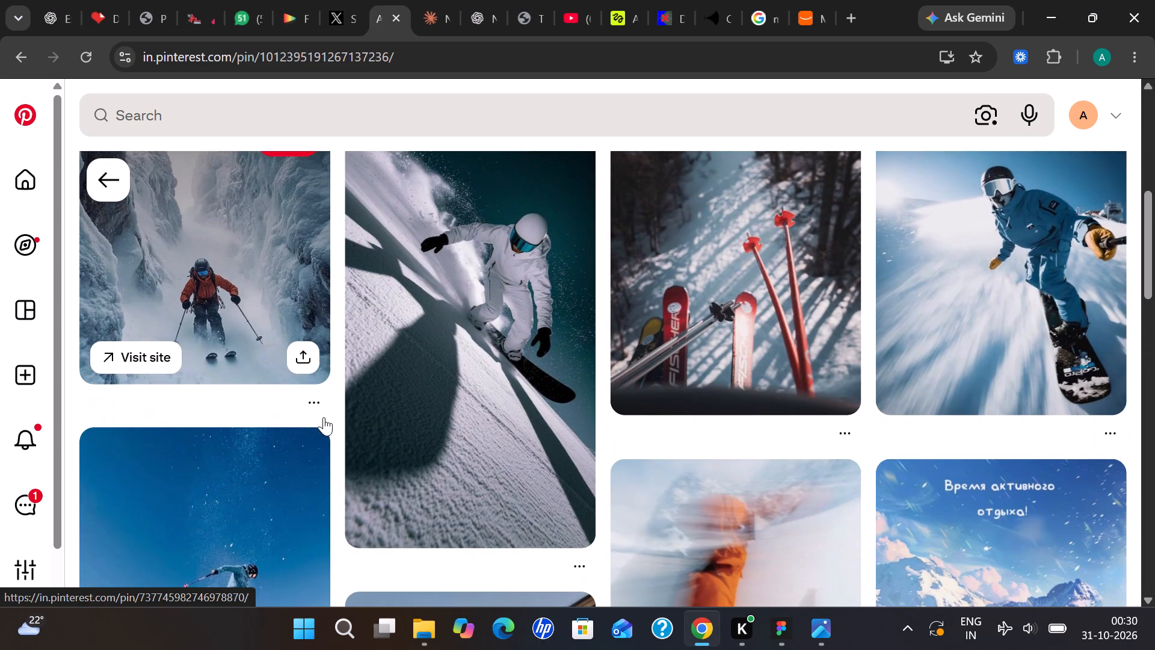
pyautogui.scroll(-4, 324, 417)
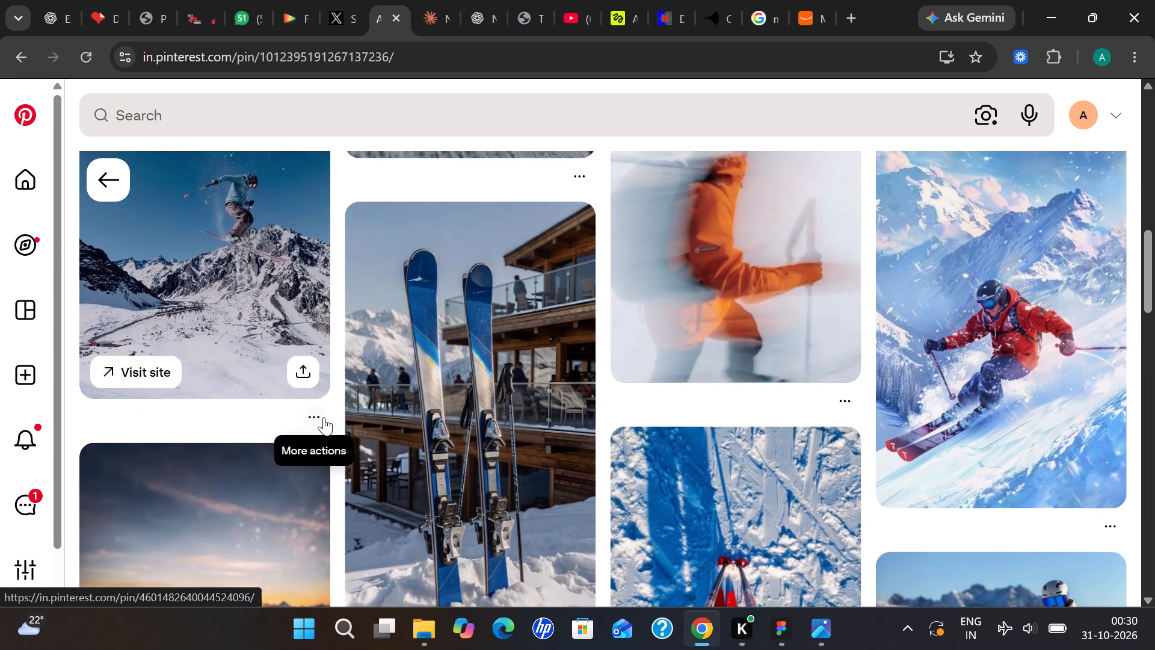
pyautogui.scroll(-2, 324, 417)
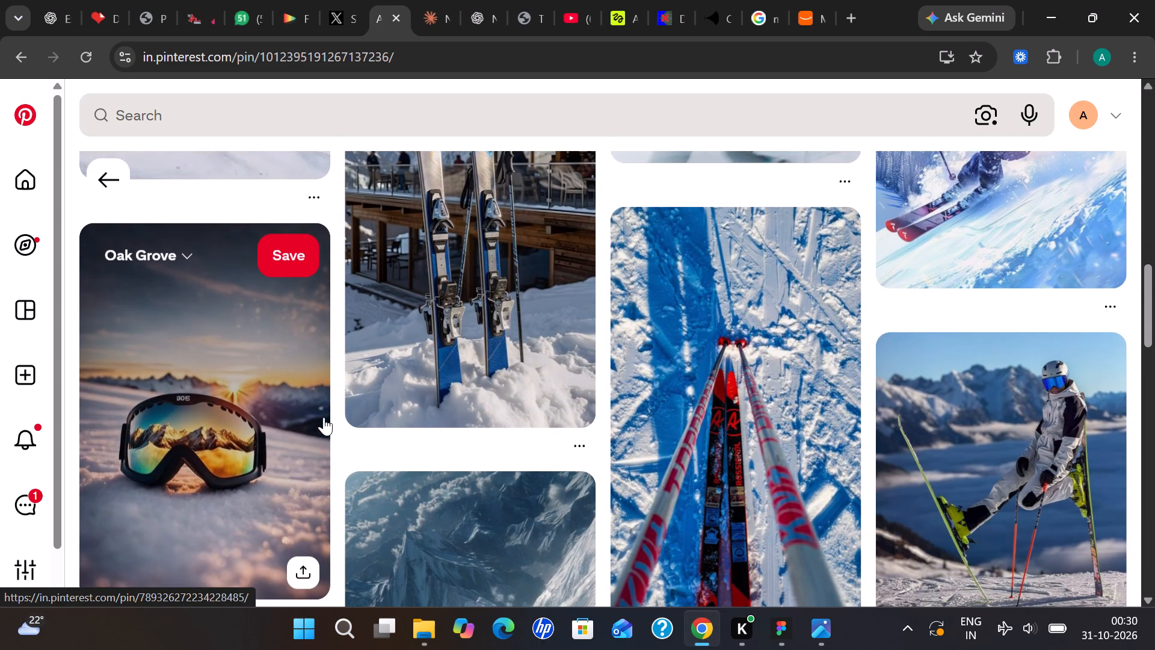
pyautogui.scroll(-1, 324, 417)
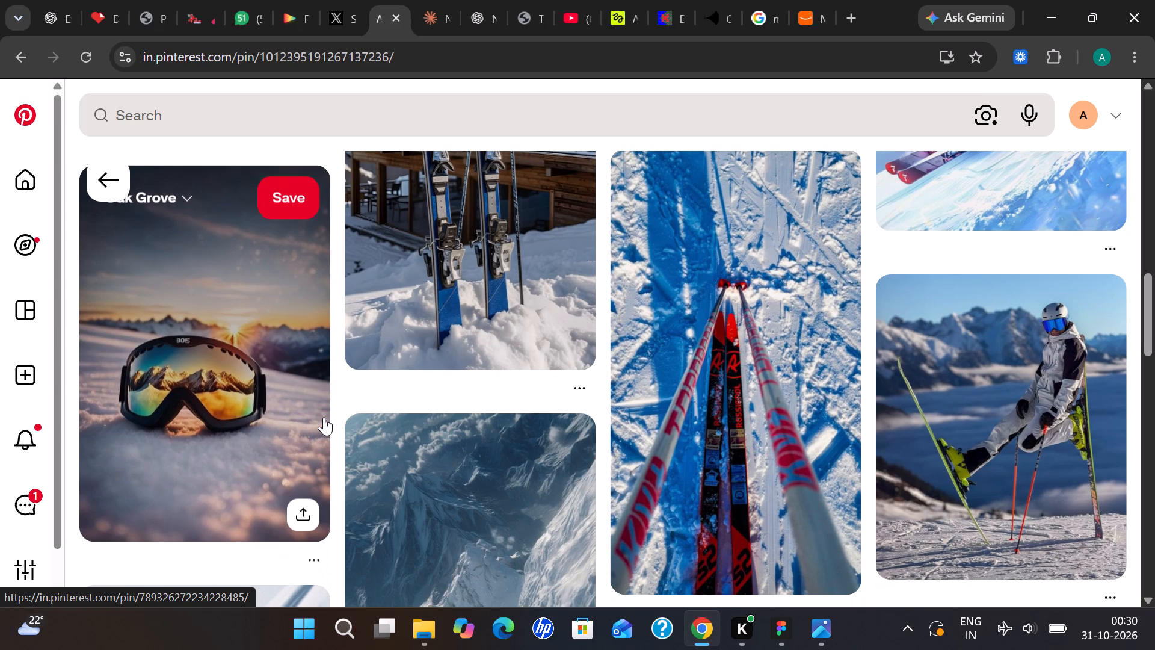
pyautogui.scroll(-1, 324, 417)
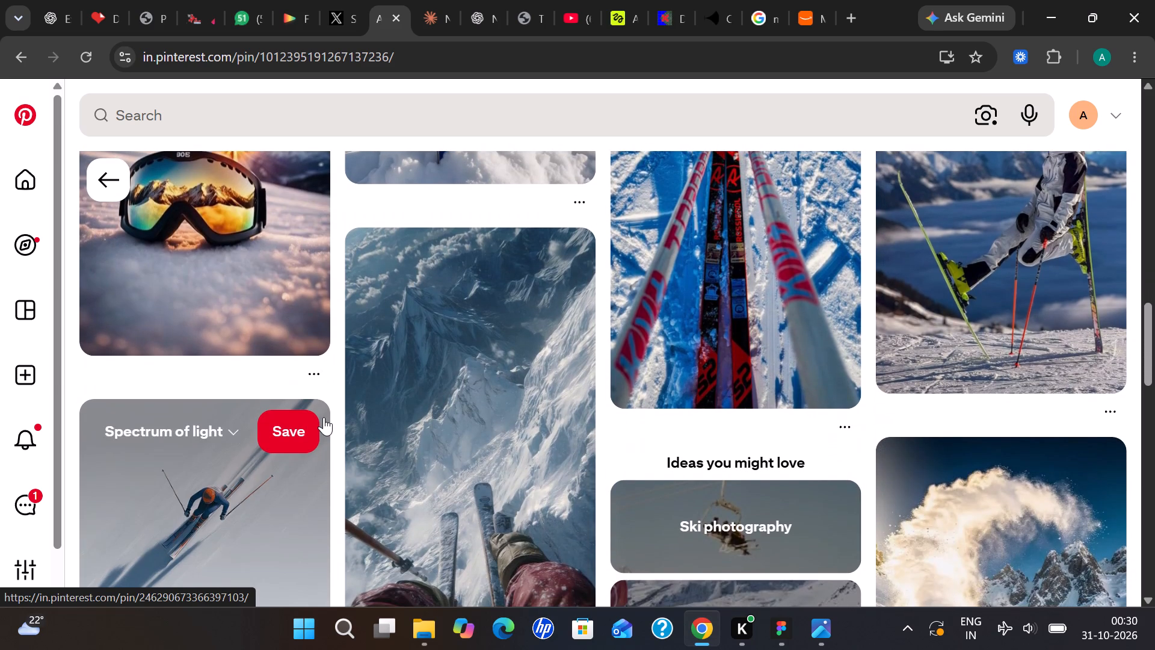
pyautogui.scroll(-4, 324, 417)
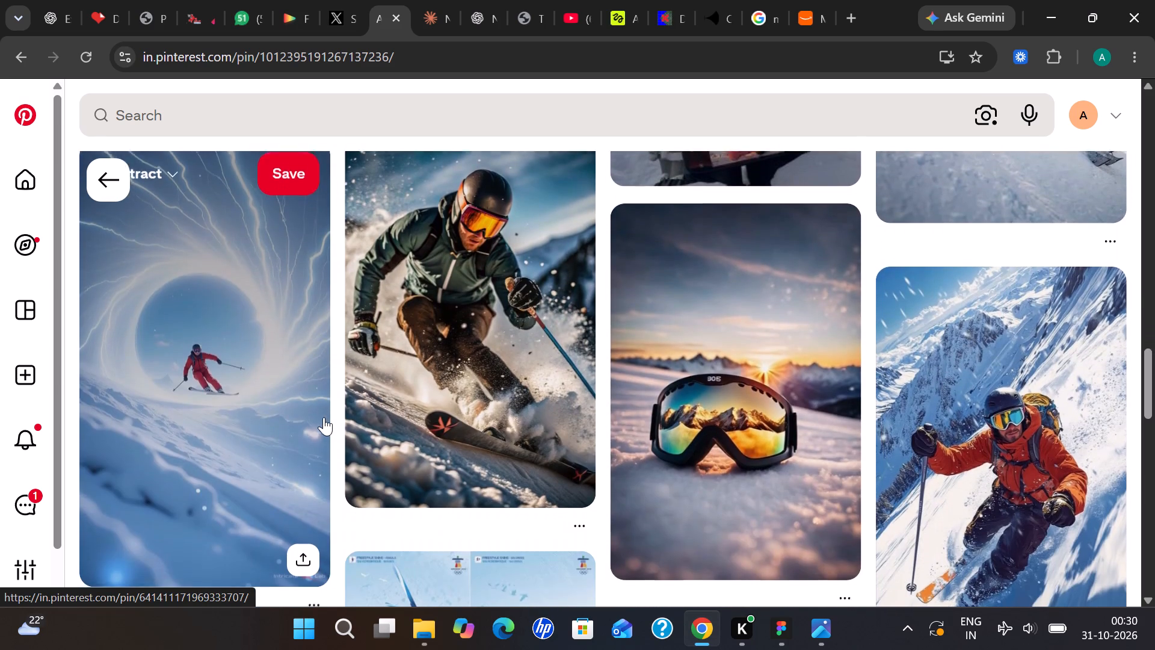
pyautogui.scroll(-3, 324, 417)
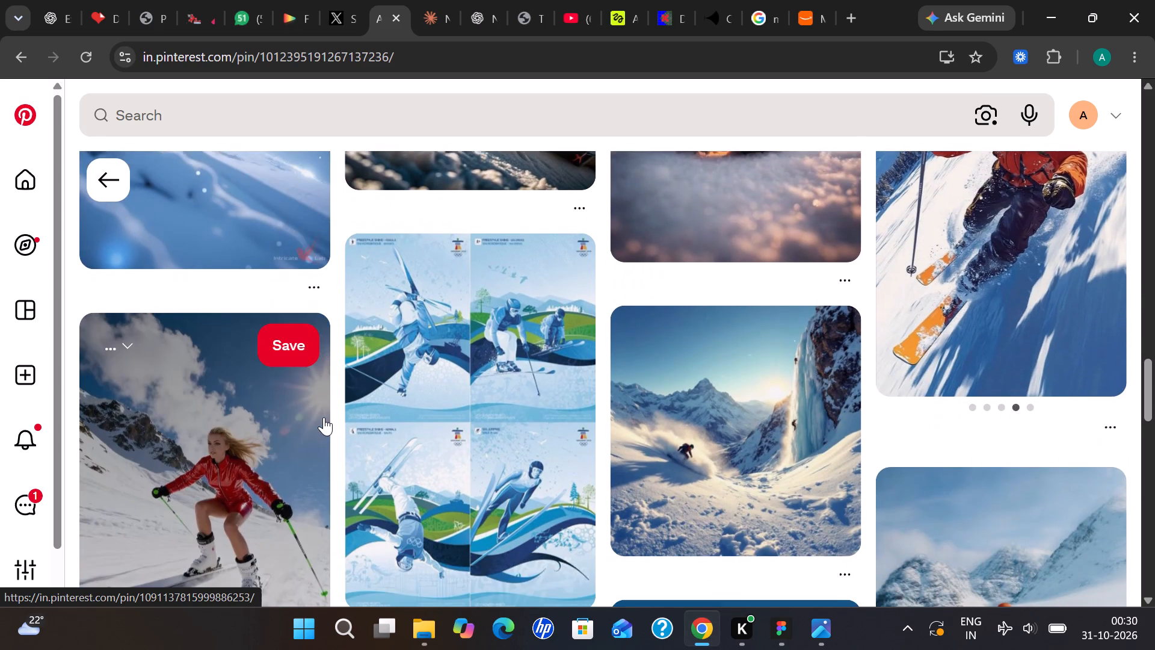
pyautogui.scroll(-4, 324, 417)
pyautogui.hscroll(1, 324, 417)
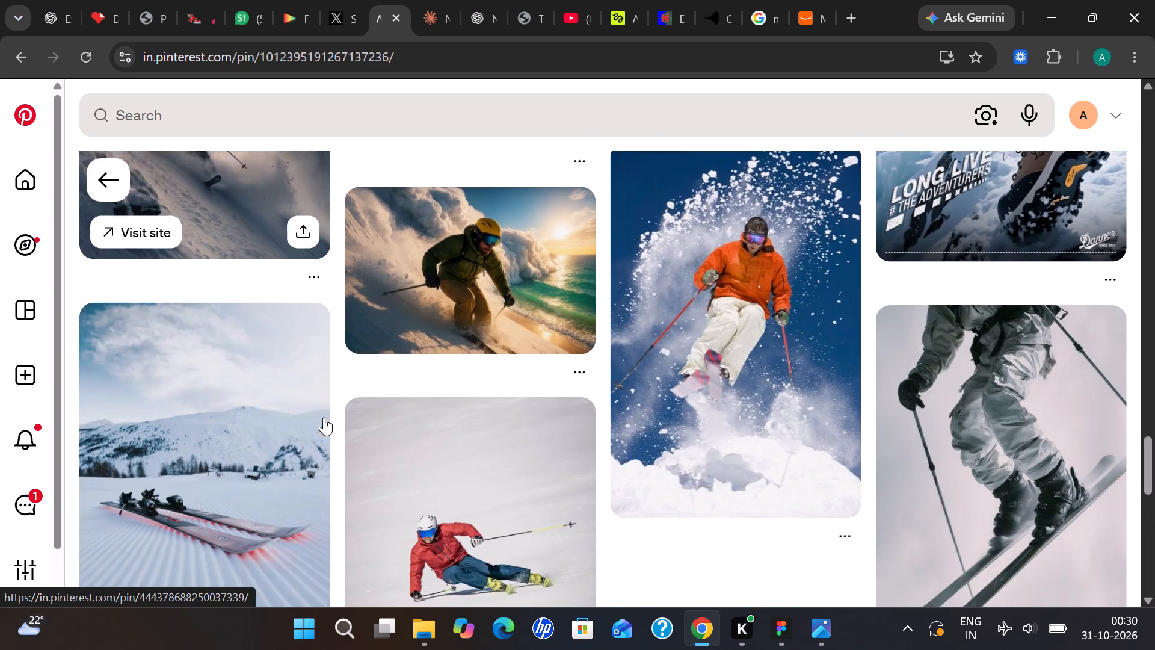
pyautogui.hscroll(1, 324, 417)
pyautogui.scroll(8, 324, 417)
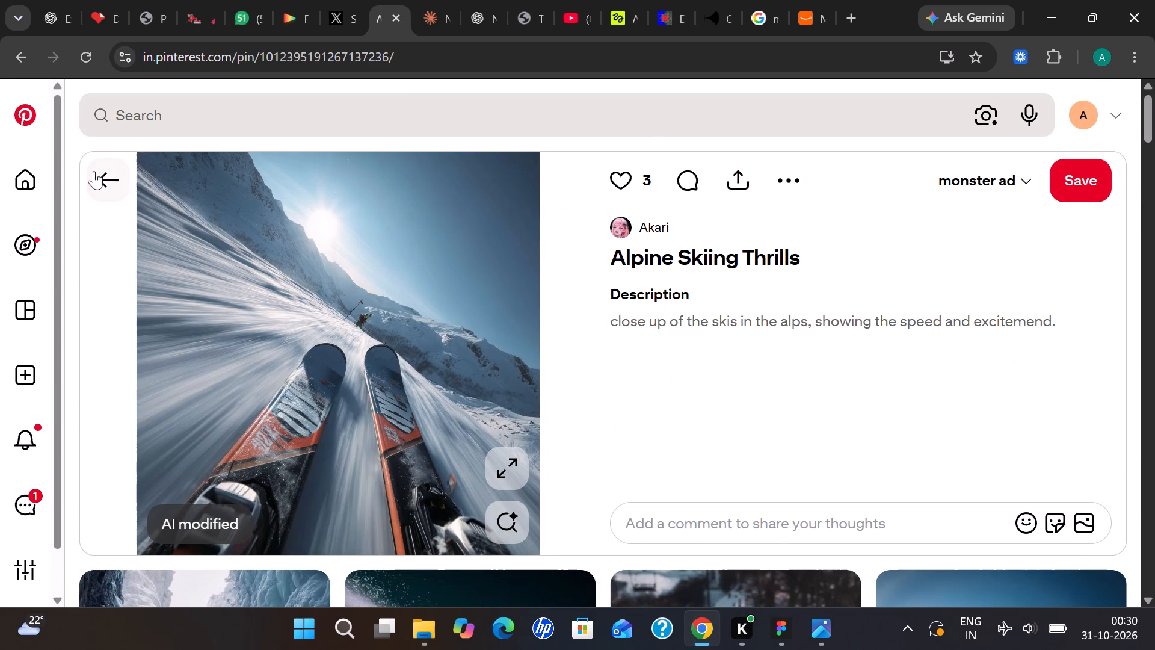
# Return to the monster ad board and bring the image of the yellow-jacketed skier on the grooved snow slope into FigJam.
pyautogui.click(104, 180)
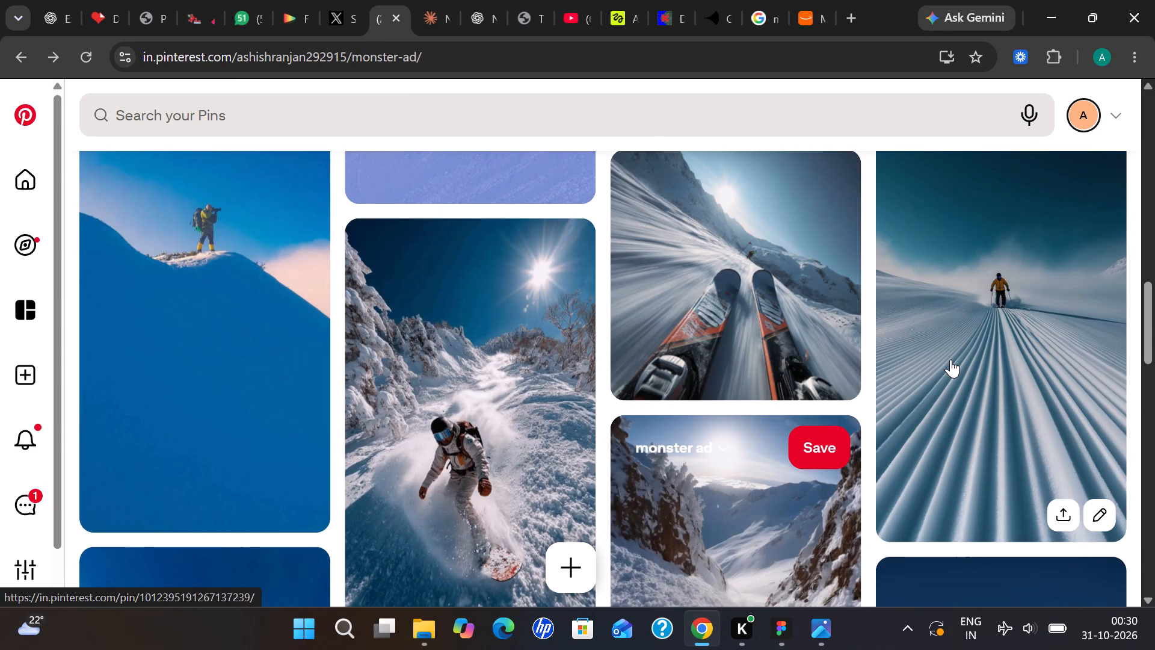
pyautogui.click(950, 359)
pyautogui.moveTo(507, 454); pyautogui.dragTo(407, 339)
pyautogui.click(407, 339)
pyautogui.moveTo(407, 339); pyautogui.dragTo(497, 452)
pyautogui.moveTo(497, 452); pyautogui.dragTo(780, 615)
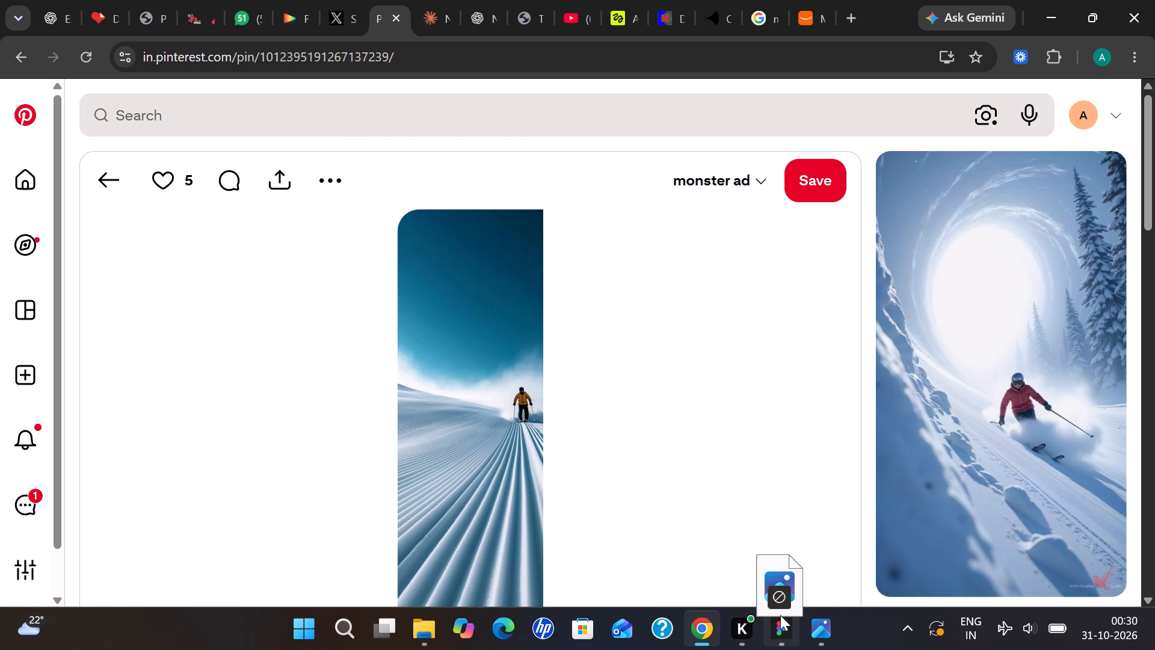
pyautogui.moveTo(780, 615); pyautogui.dragTo(530, 371)
# Place the grooved-slope image after the first-person skis image in the Step - 4 row and enlarge it to the row's height.
pyautogui.scroll(1, 847, 380)
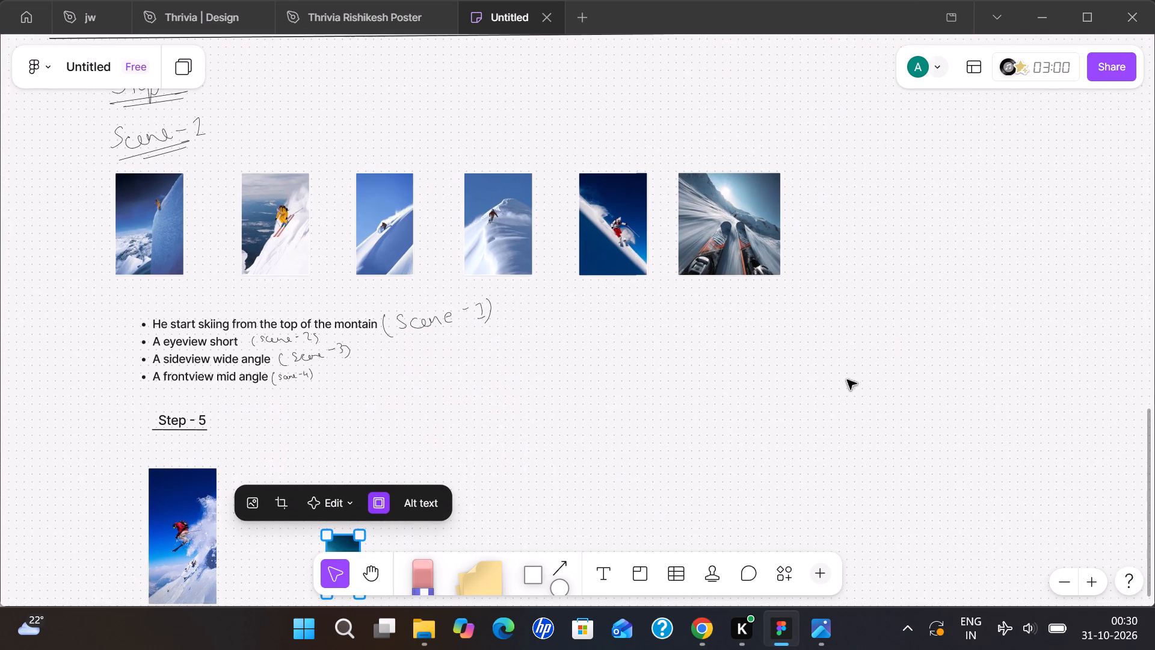
pyautogui.scroll(1, 847, 380)
pyautogui.moveTo(340, 546); pyautogui.dragTo(842, 190)
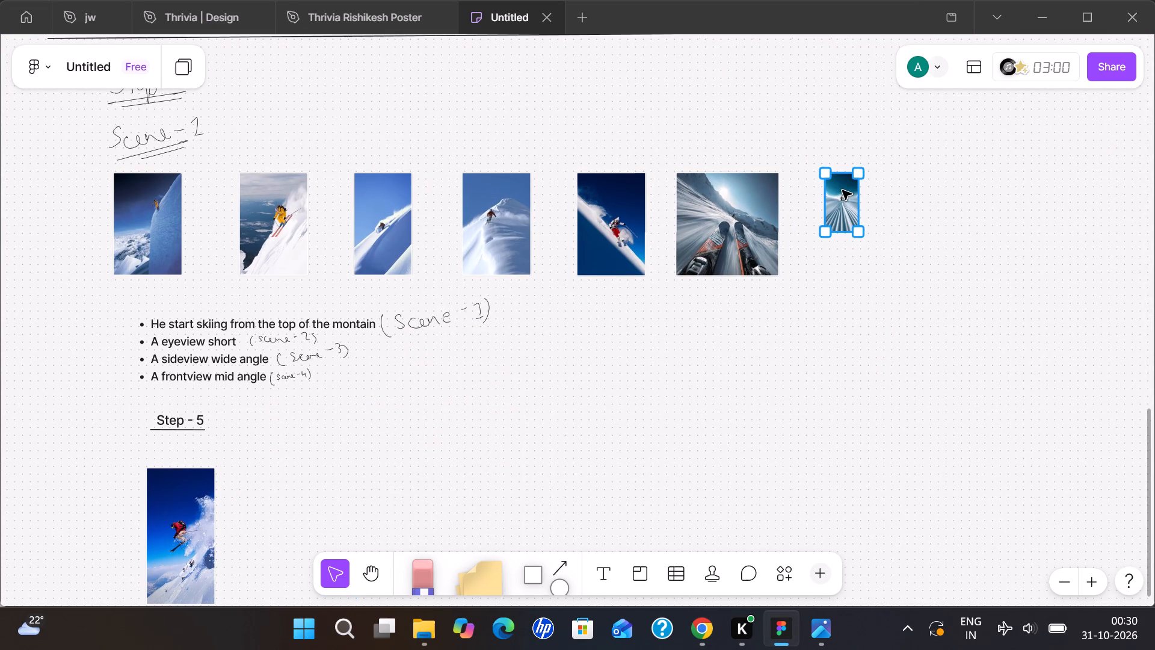
pyautogui.moveTo(842, 190); pyautogui.dragTo(835, 196)
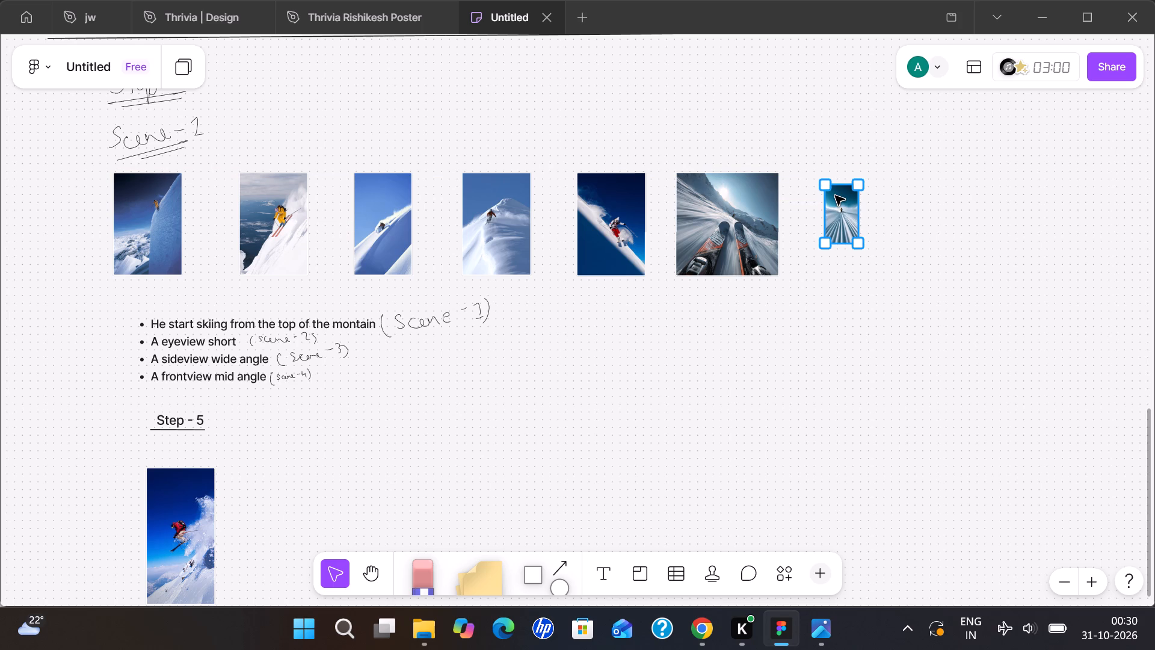
pyautogui.moveTo(835, 196); pyautogui.dragTo(834, 191)
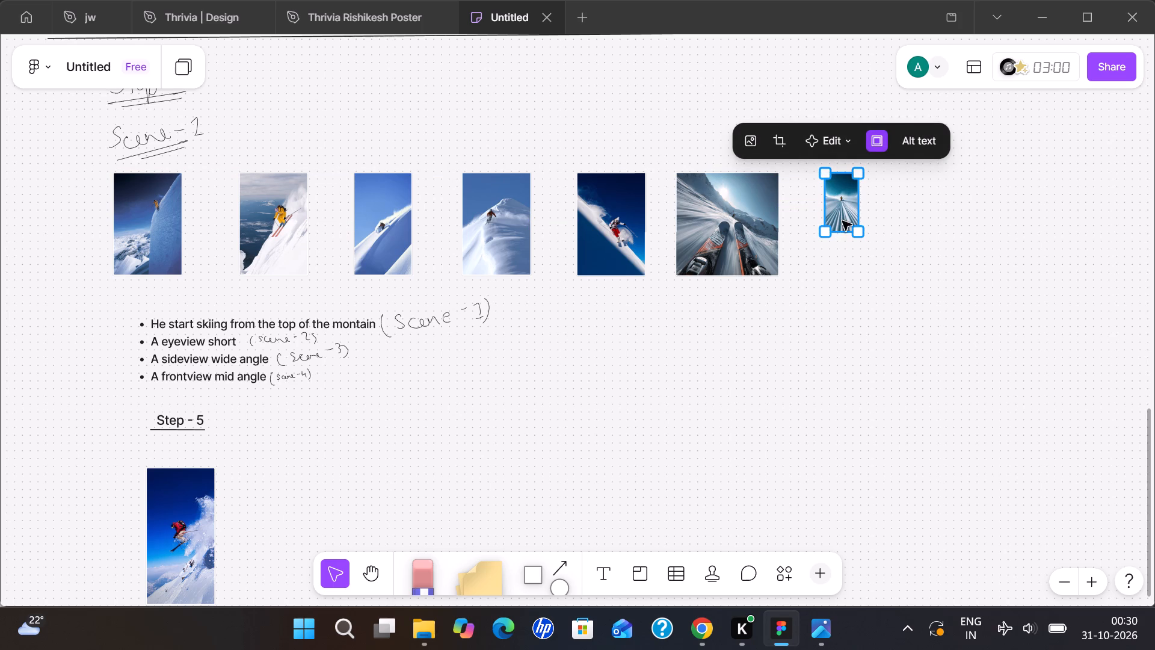
pyautogui.moveTo(842, 234); pyautogui.dragTo(854, 274)
pyautogui.click(953, 318)
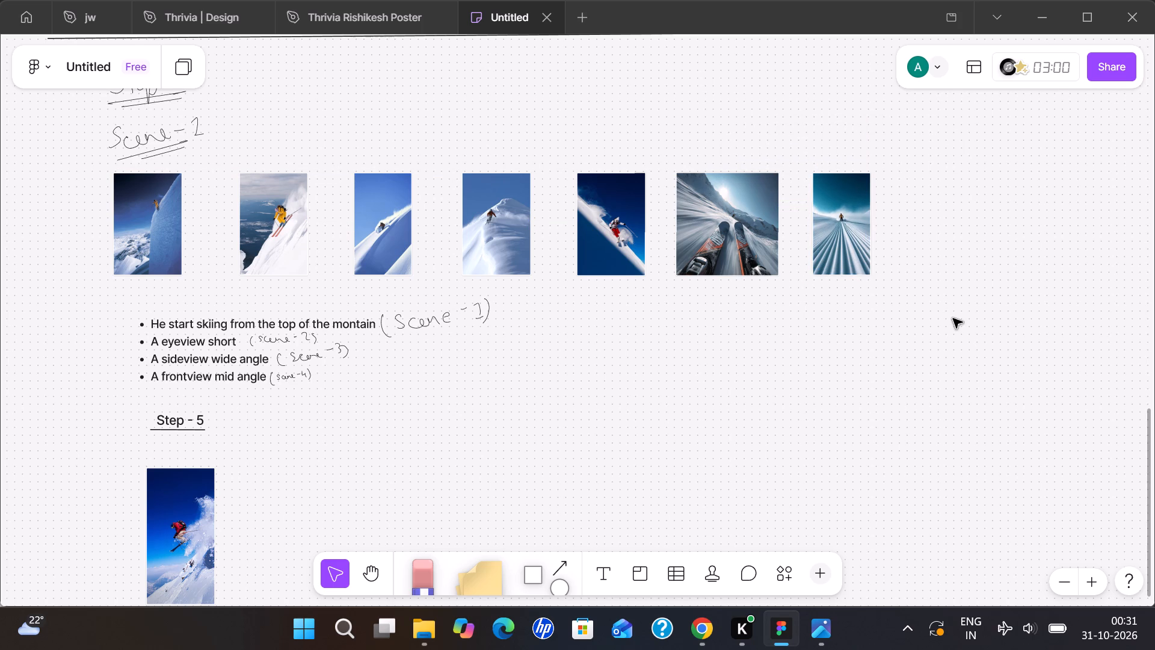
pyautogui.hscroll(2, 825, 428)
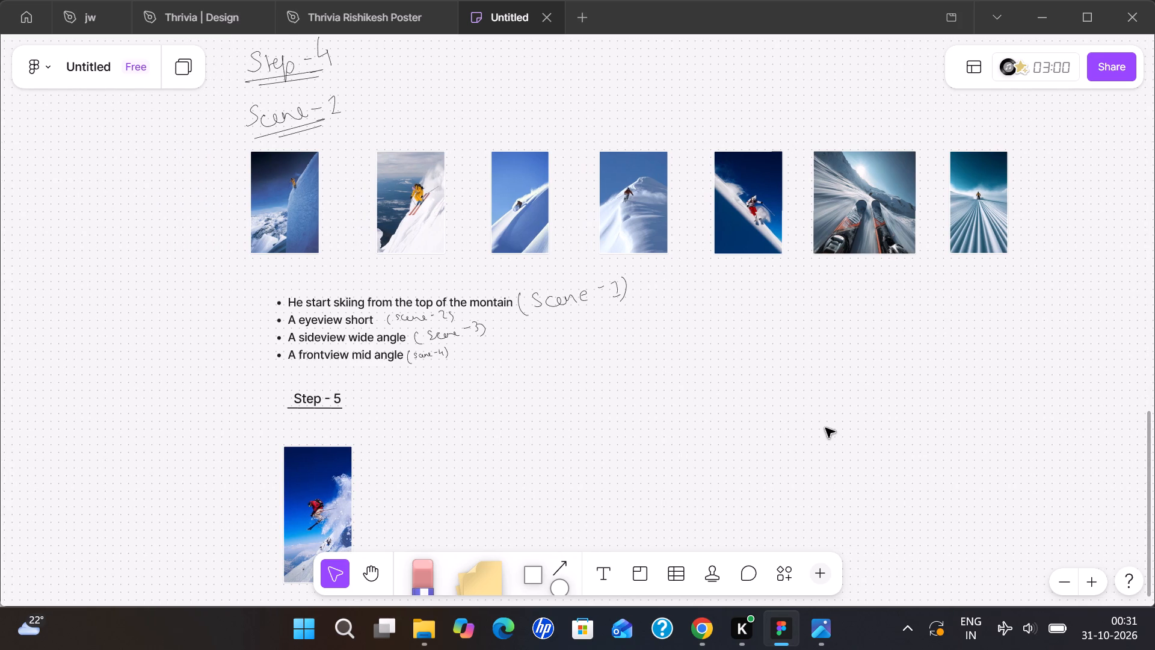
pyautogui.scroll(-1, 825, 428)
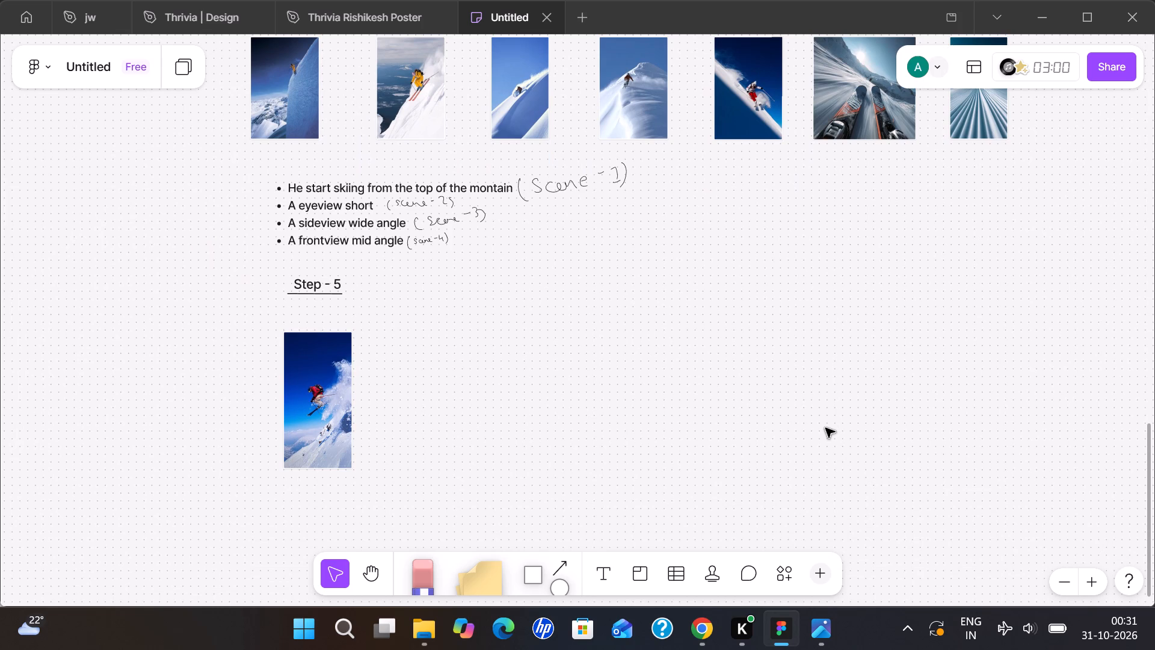
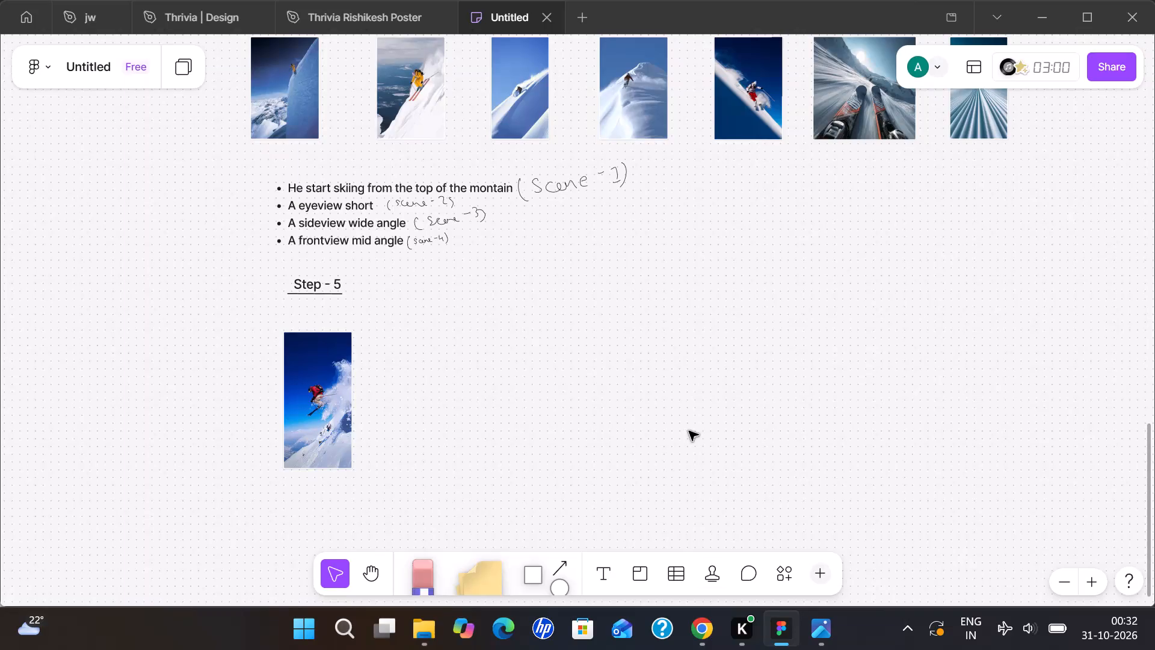
# Review the Step - 4 skiing image row, its bulleted scene notes, and the Step - 5 section beneath them.
pyautogui.scroll(-4, 689, 431)
pyautogui.scroll(4, 689, 431)
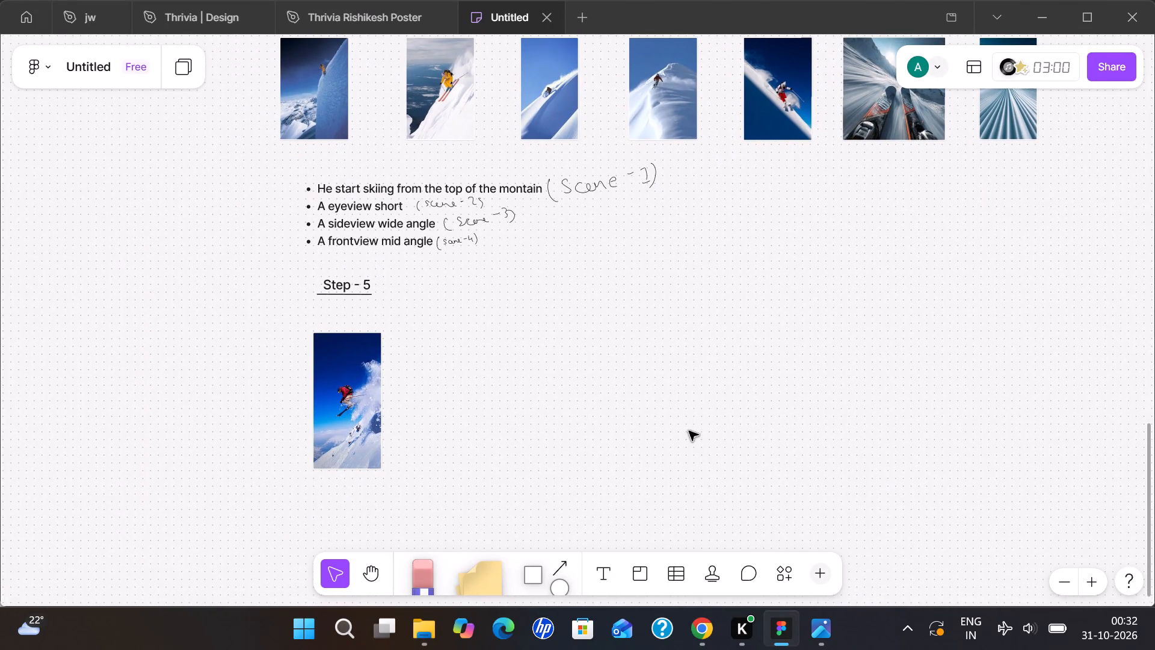
pyautogui.scroll(1, 689, 431)
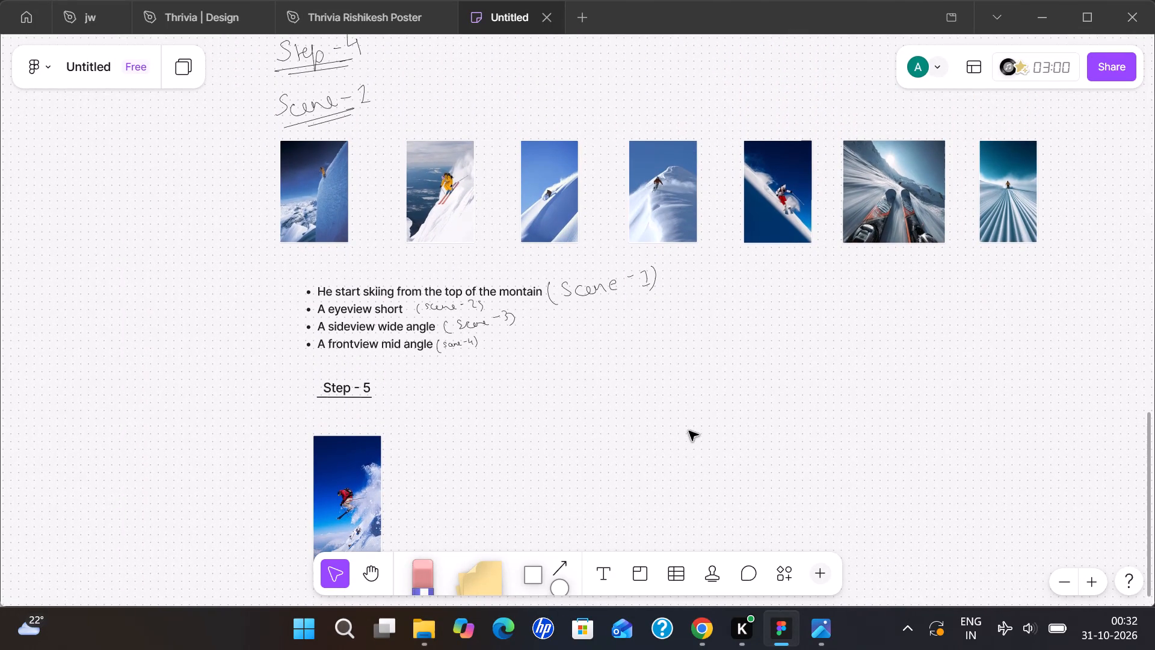
pyautogui.scroll(-1, 689, 431)
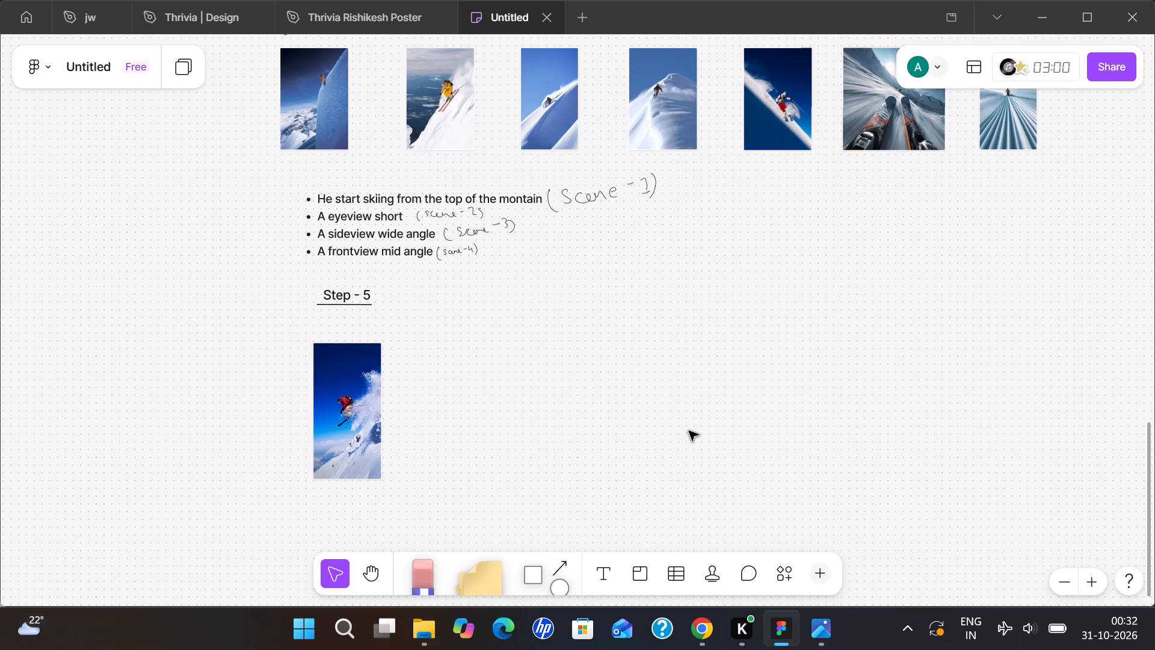
pyautogui.scroll(1, 689, 431)
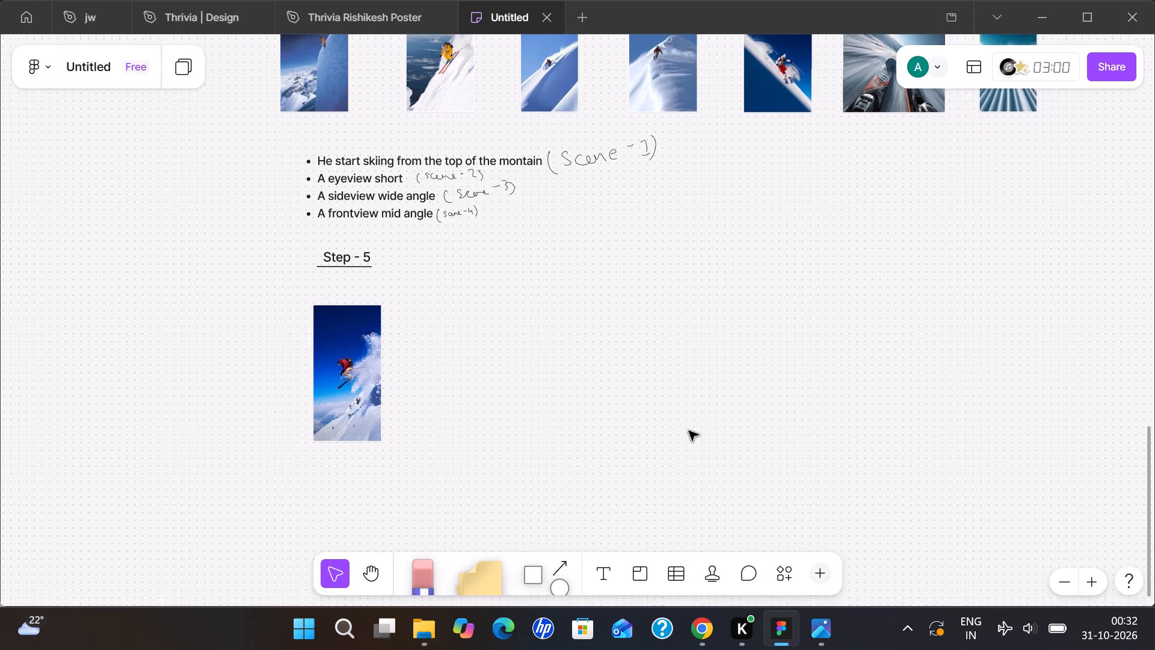
pyautogui.scroll(2, 689, 431)
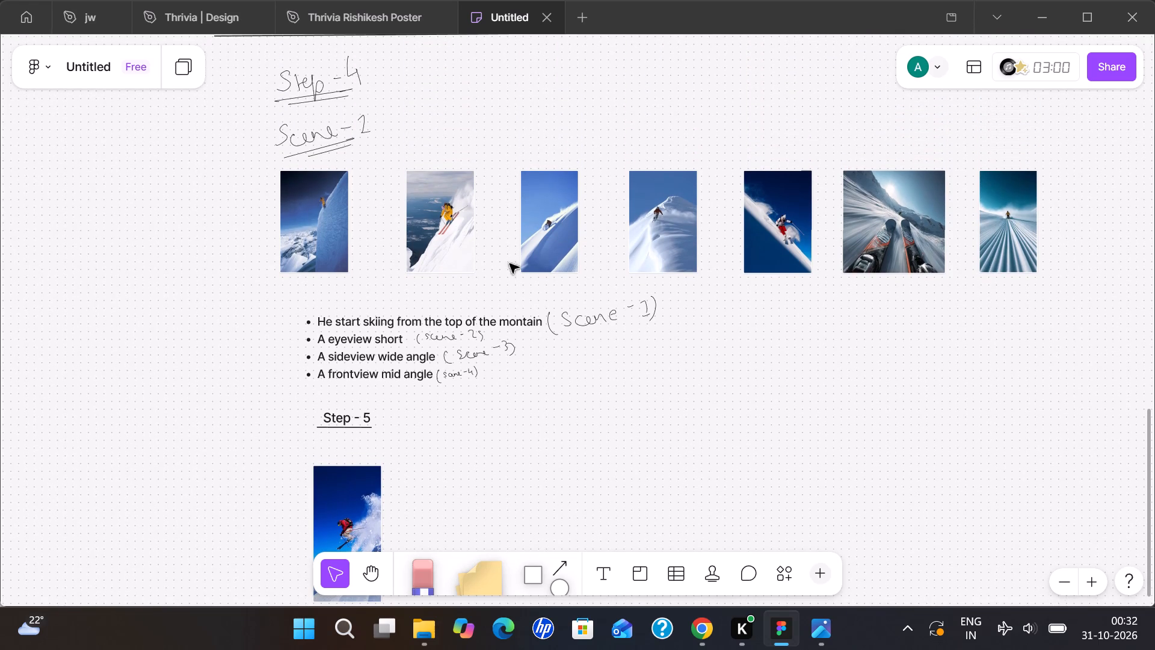
pyautogui.scroll(-1, 541, 486)
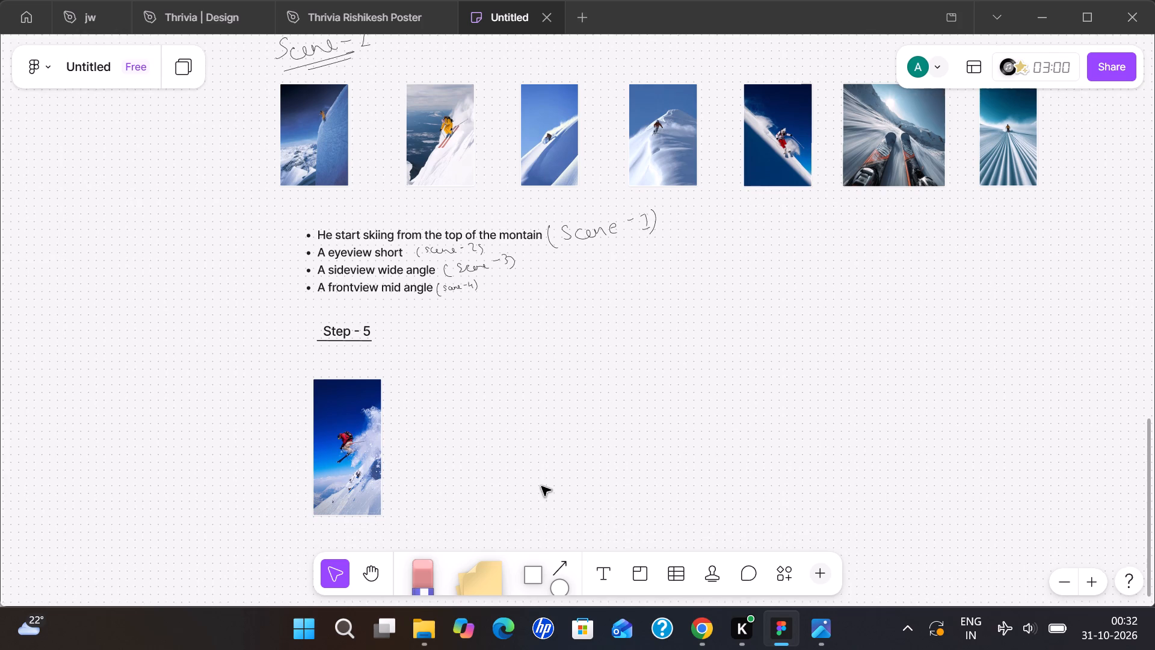
pyautogui.scroll(-2, 541, 486)
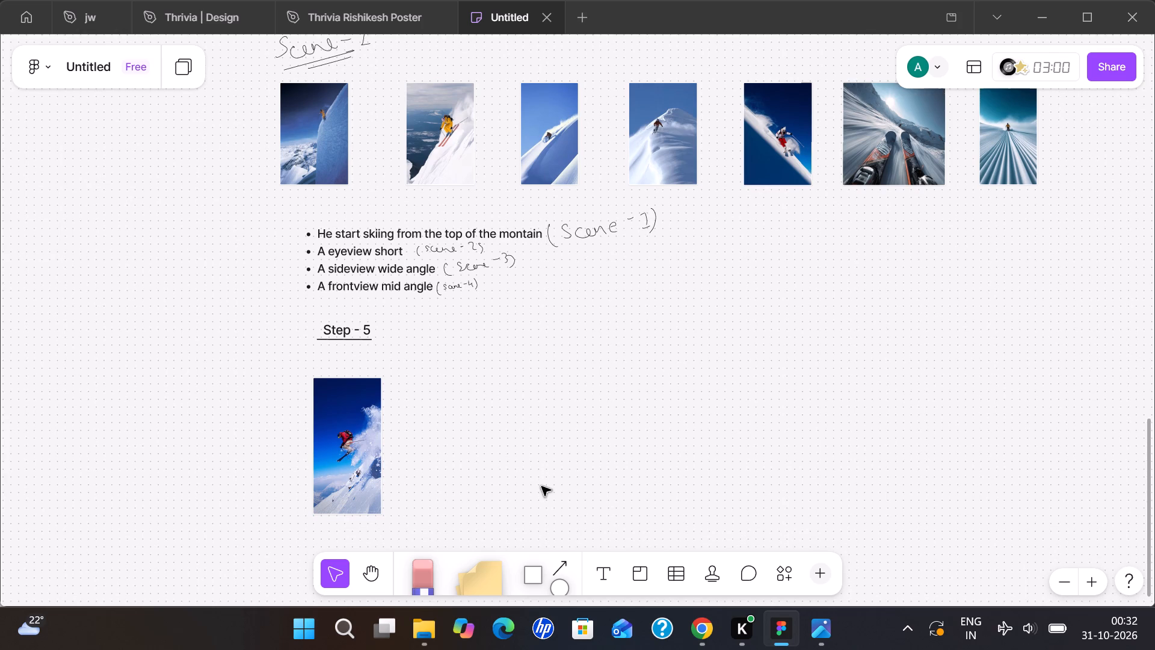
pyautogui.scroll(-7, 541, 486)
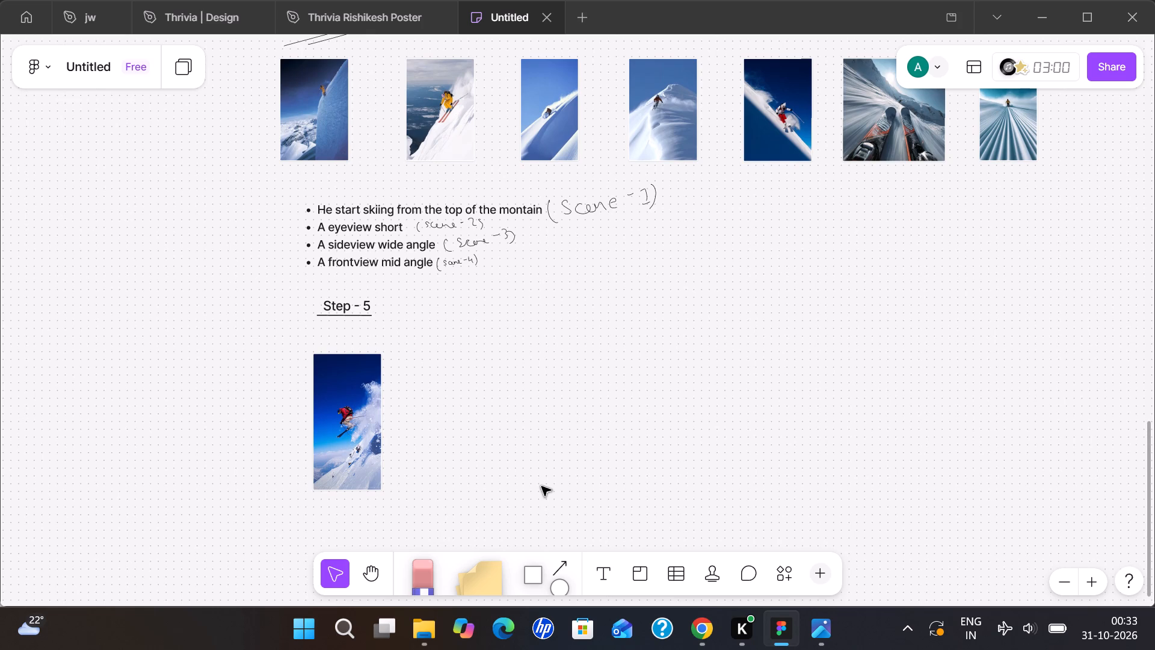
pyautogui.scroll(-1, 541, 486)
pyautogui.scroll(1, 541, 486)
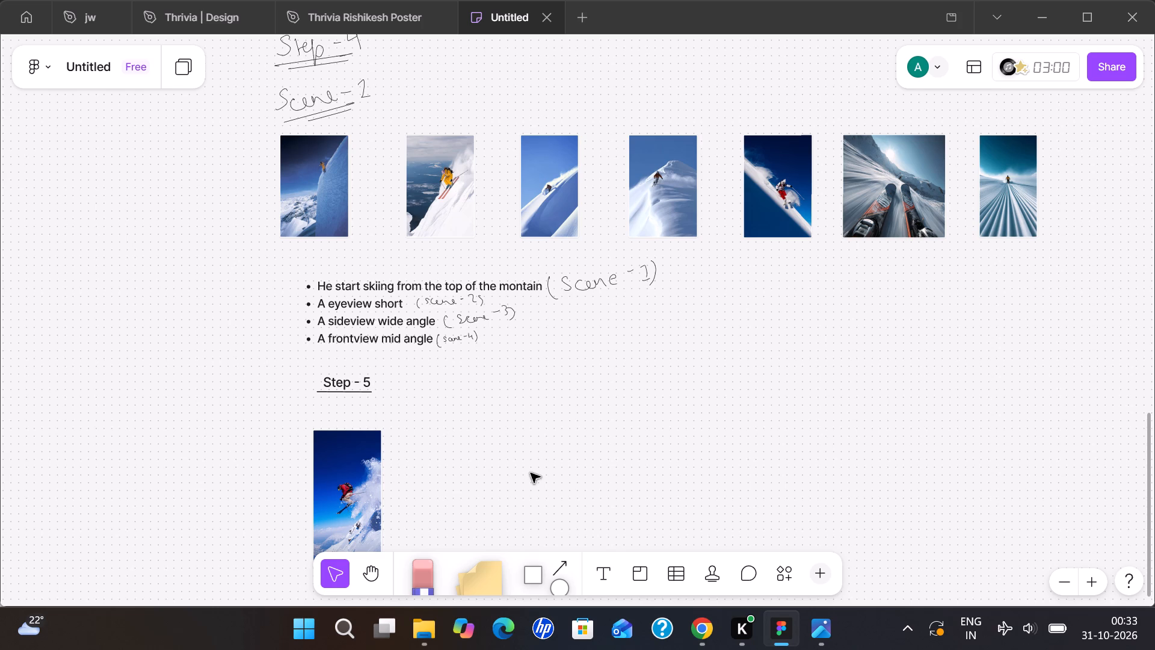
pyautogui.scroll(-1, 531, 473)
pyautogui.scroll(1, 531, 473)
pyautogui.scroll(-1, 531, 473)
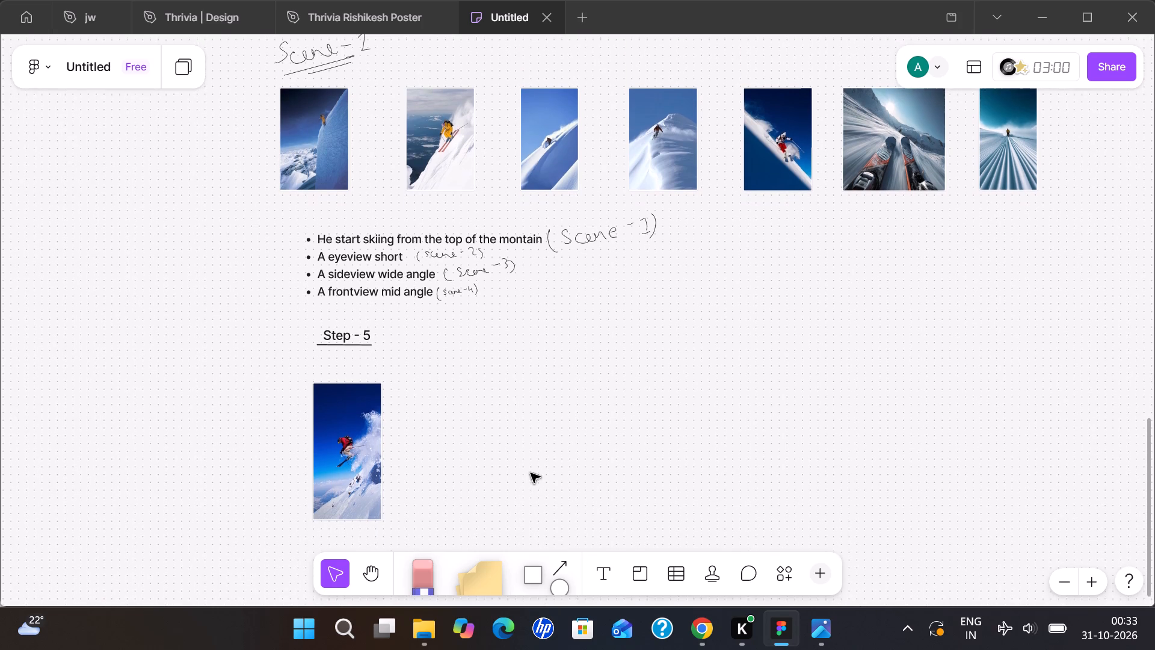
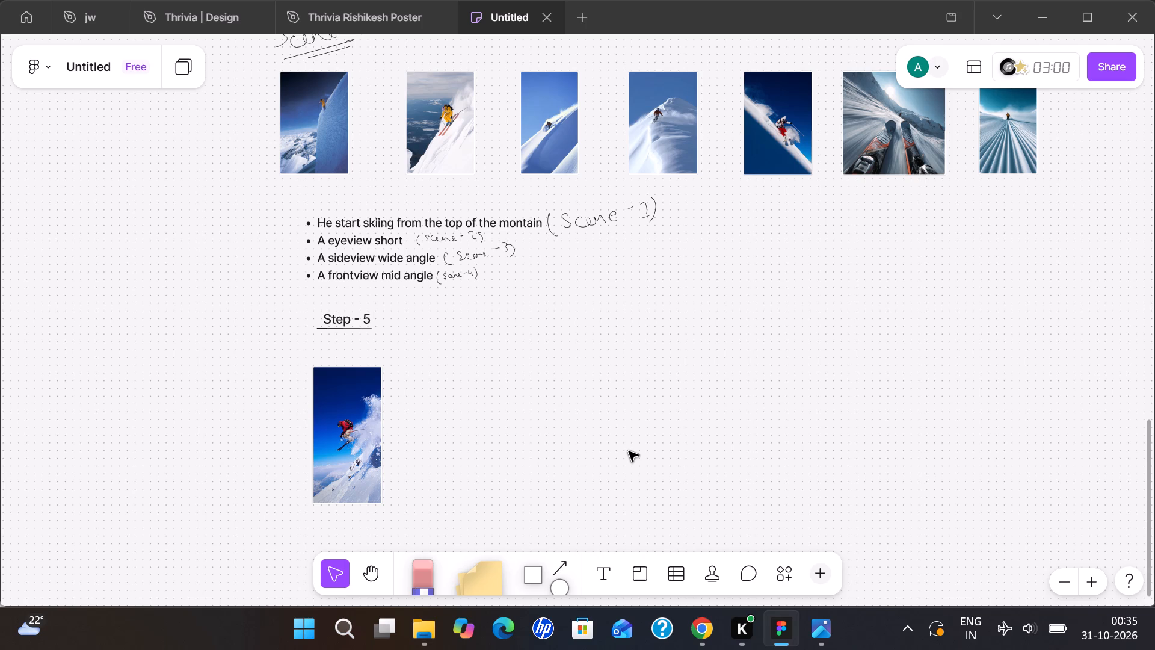
# Turn off airplane mode in the Windows quick settings and return to the FigJam board.
pyautogui.click(992, 643)
pyautogui.click(1037, 636)
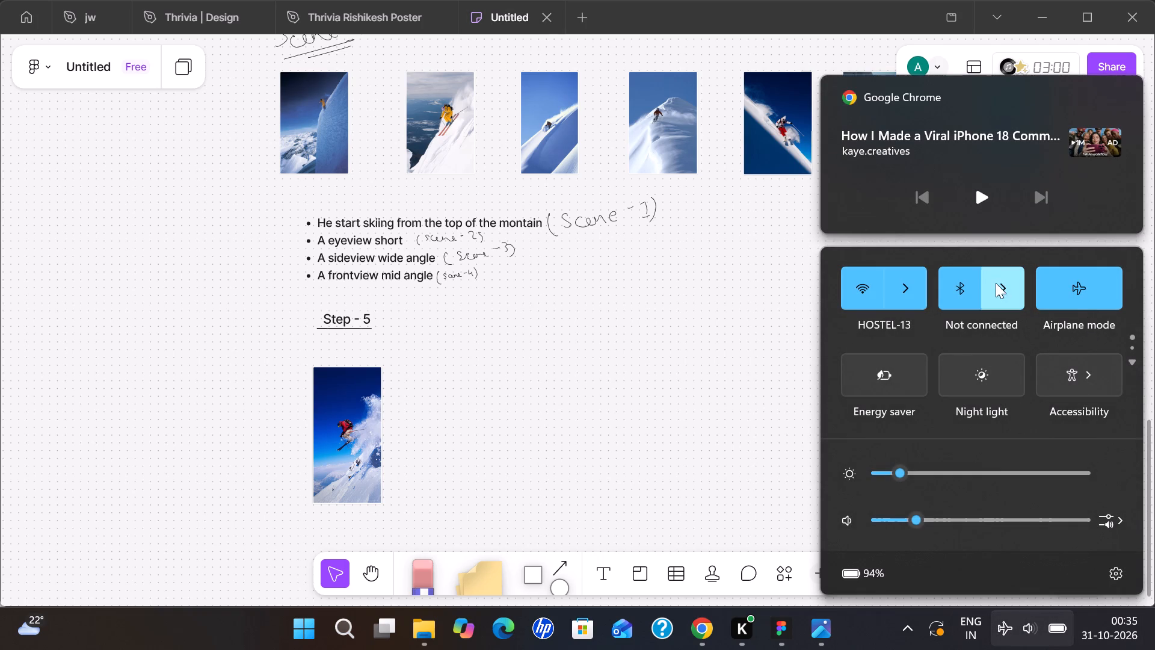
pyautogui.click(1095, 305)
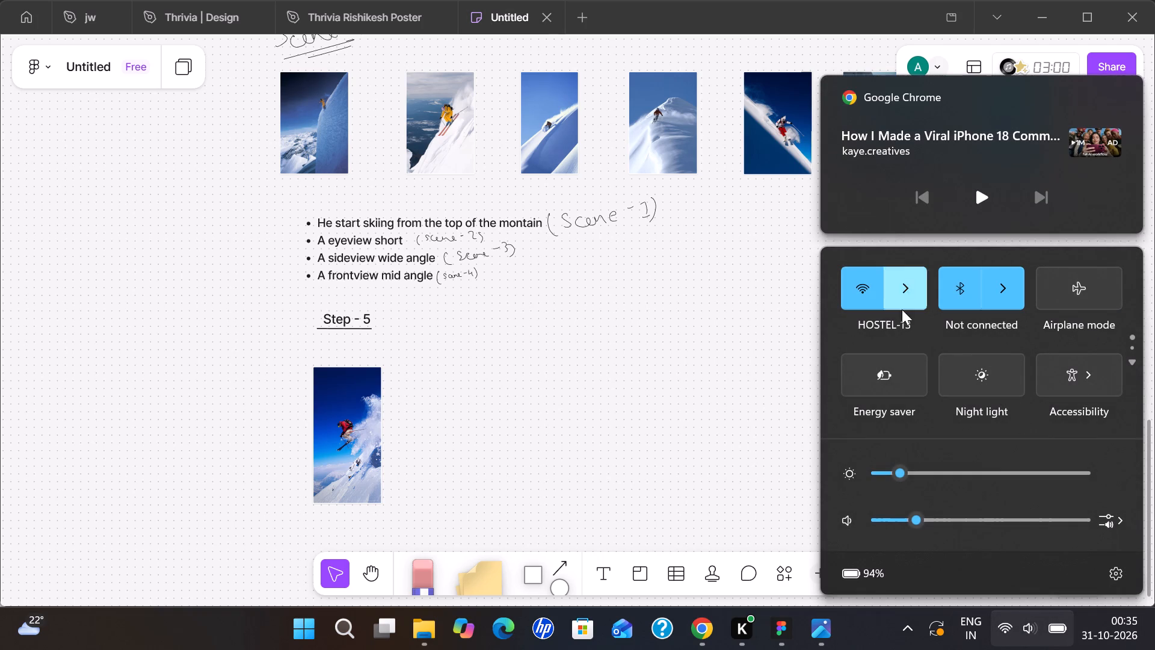
pyautogui.click(738, 351)
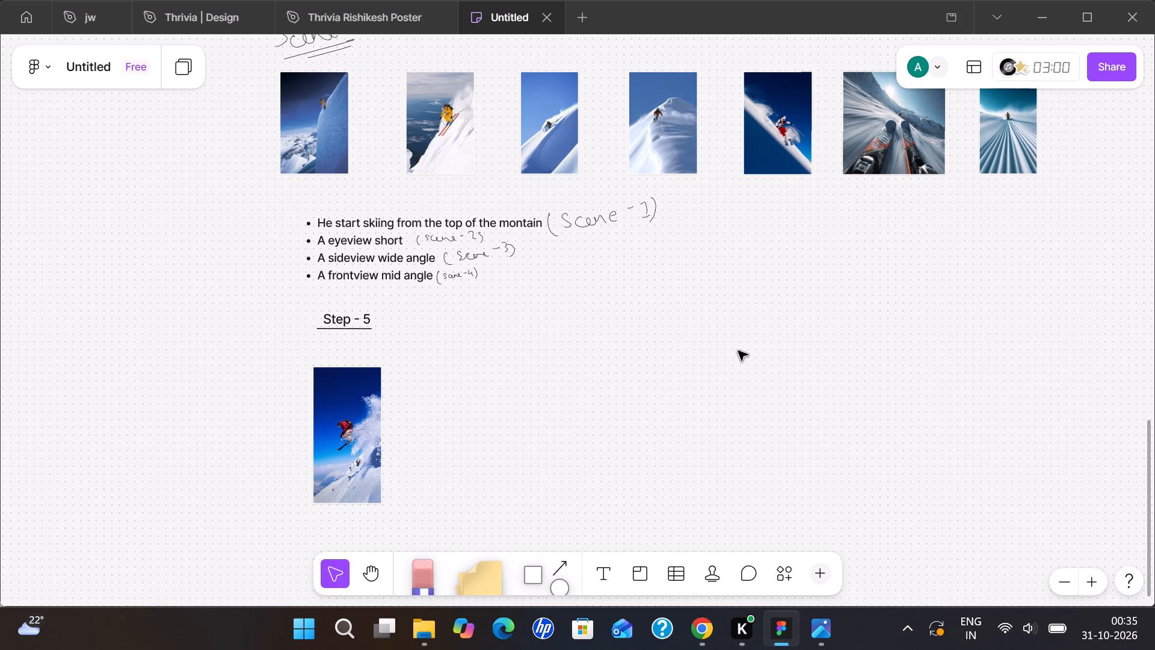
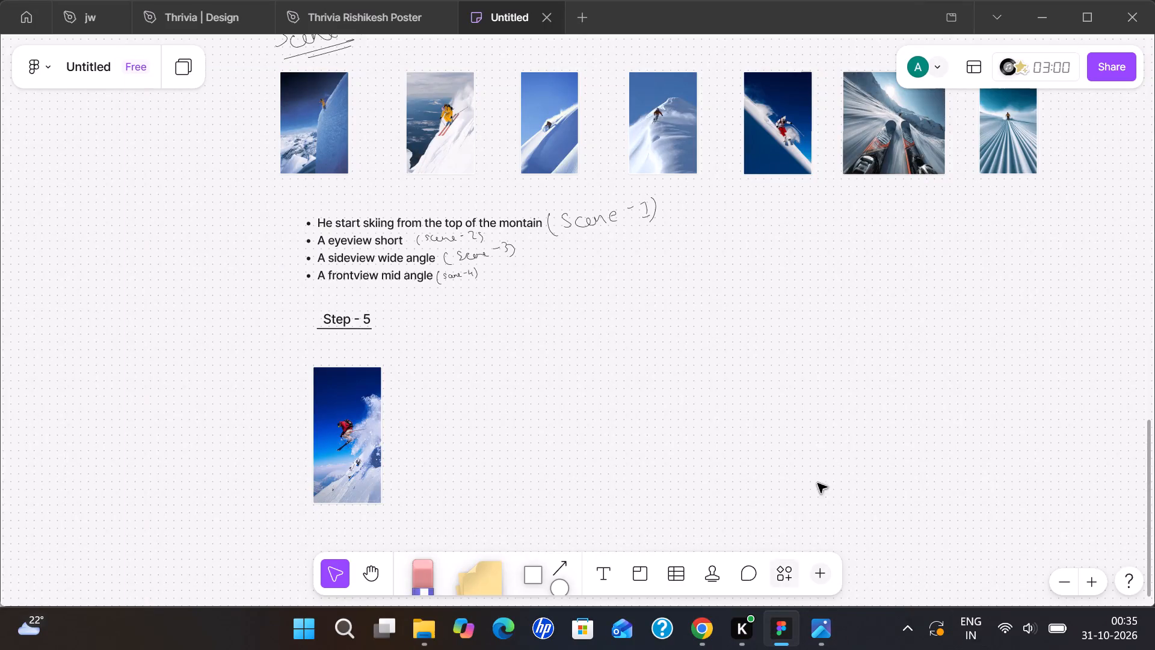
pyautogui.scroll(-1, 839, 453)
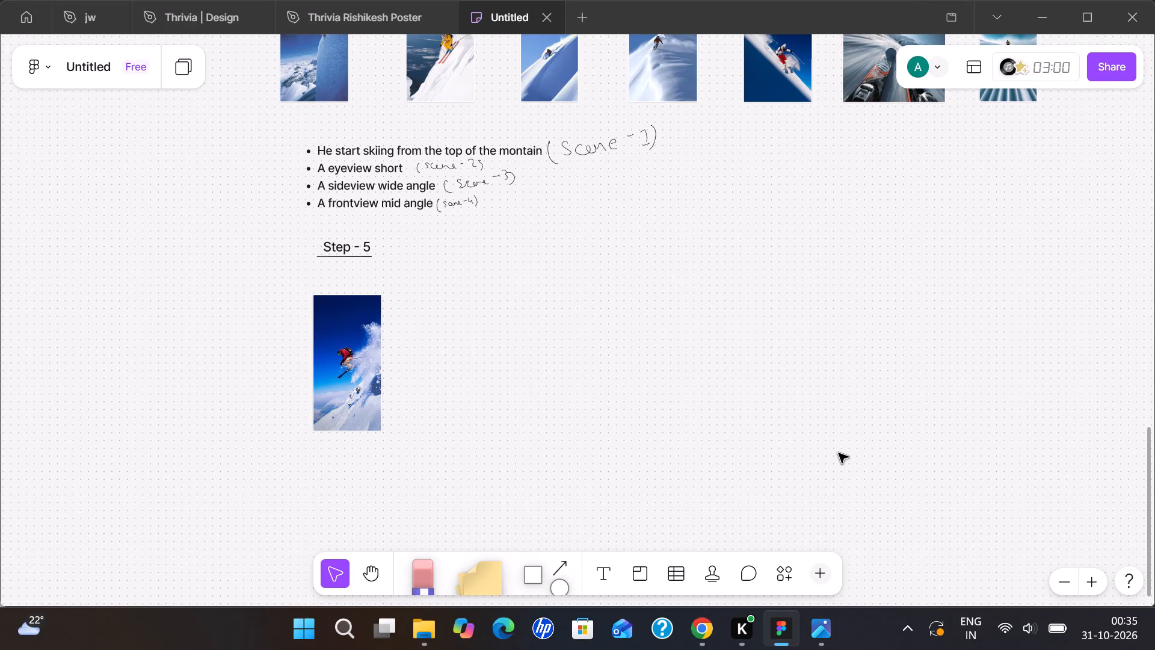
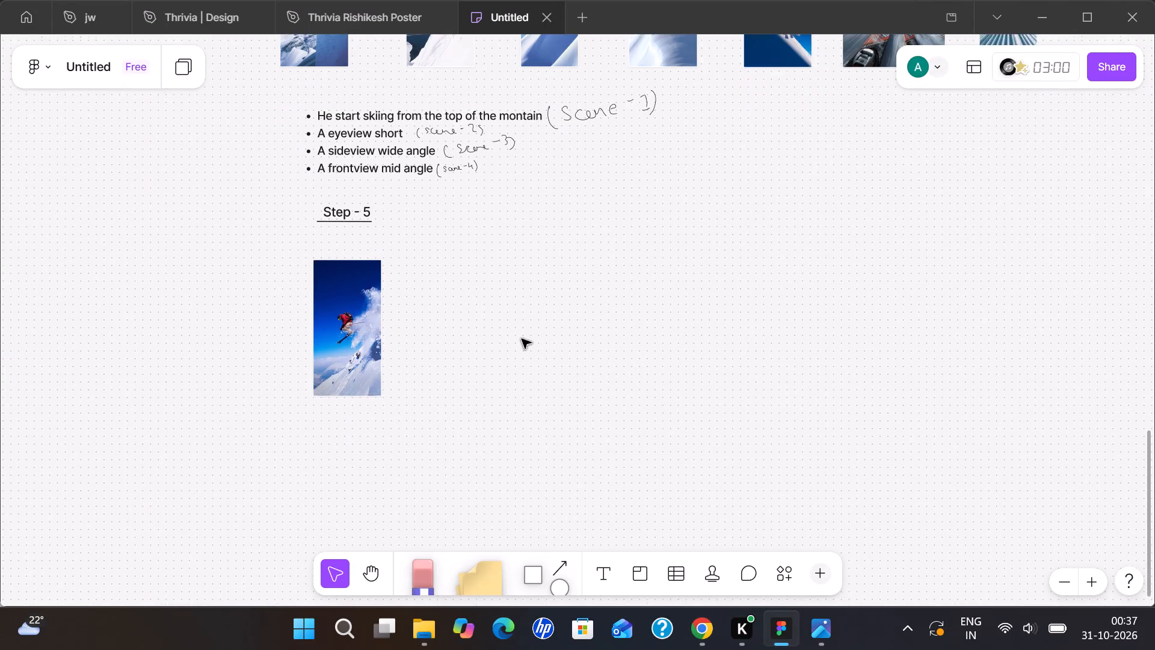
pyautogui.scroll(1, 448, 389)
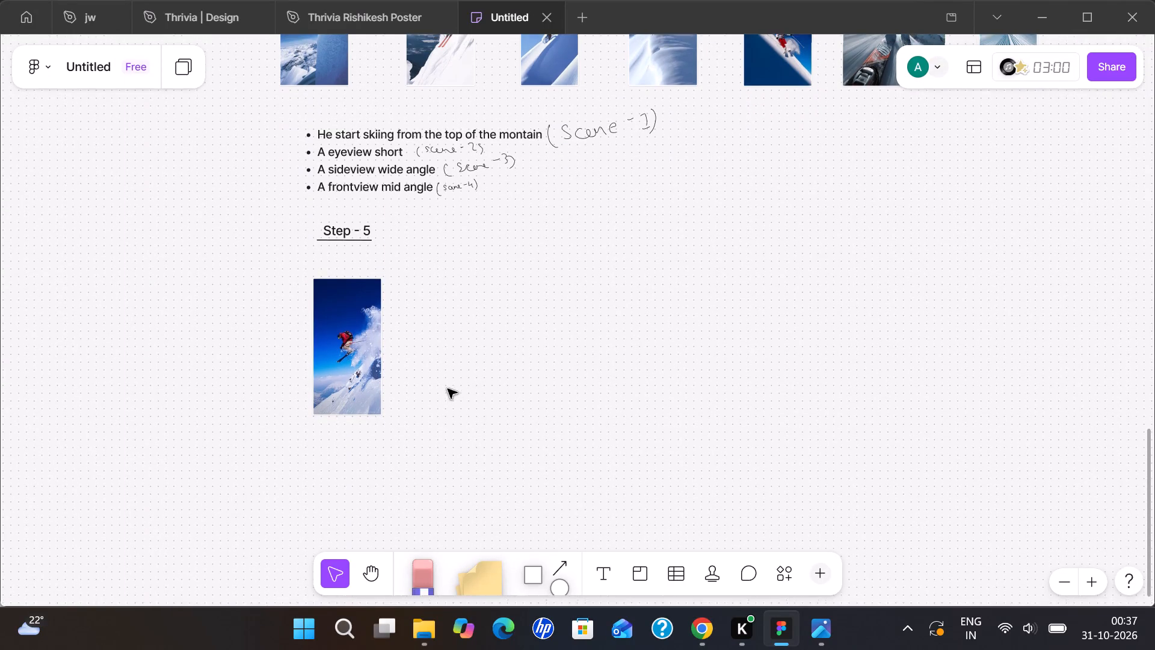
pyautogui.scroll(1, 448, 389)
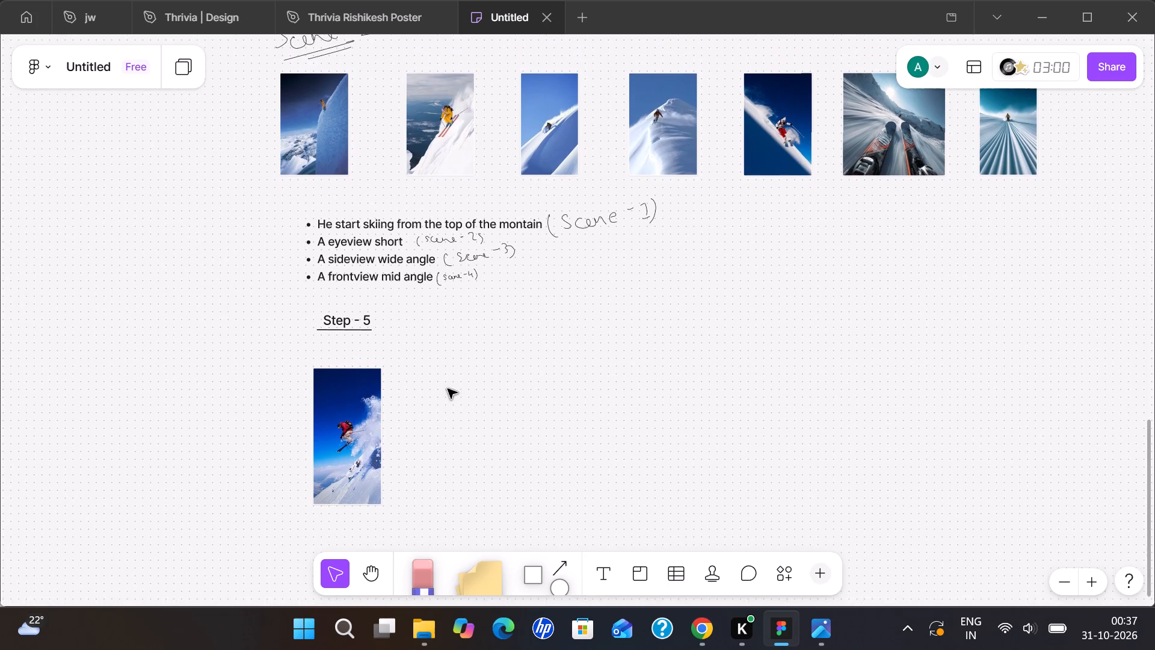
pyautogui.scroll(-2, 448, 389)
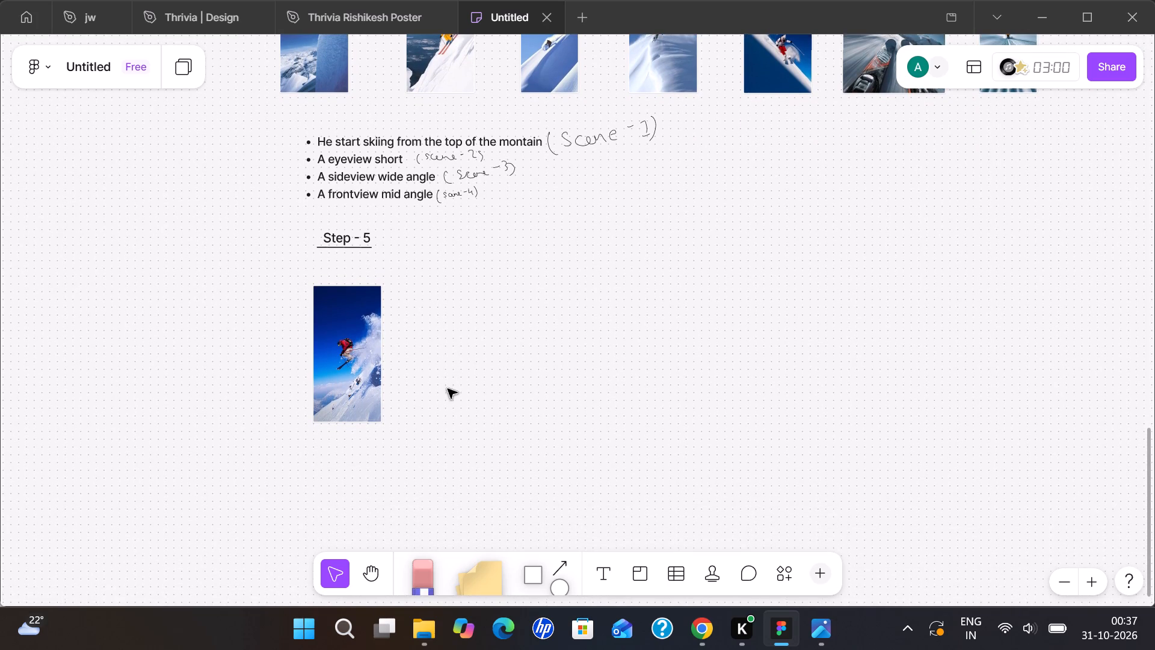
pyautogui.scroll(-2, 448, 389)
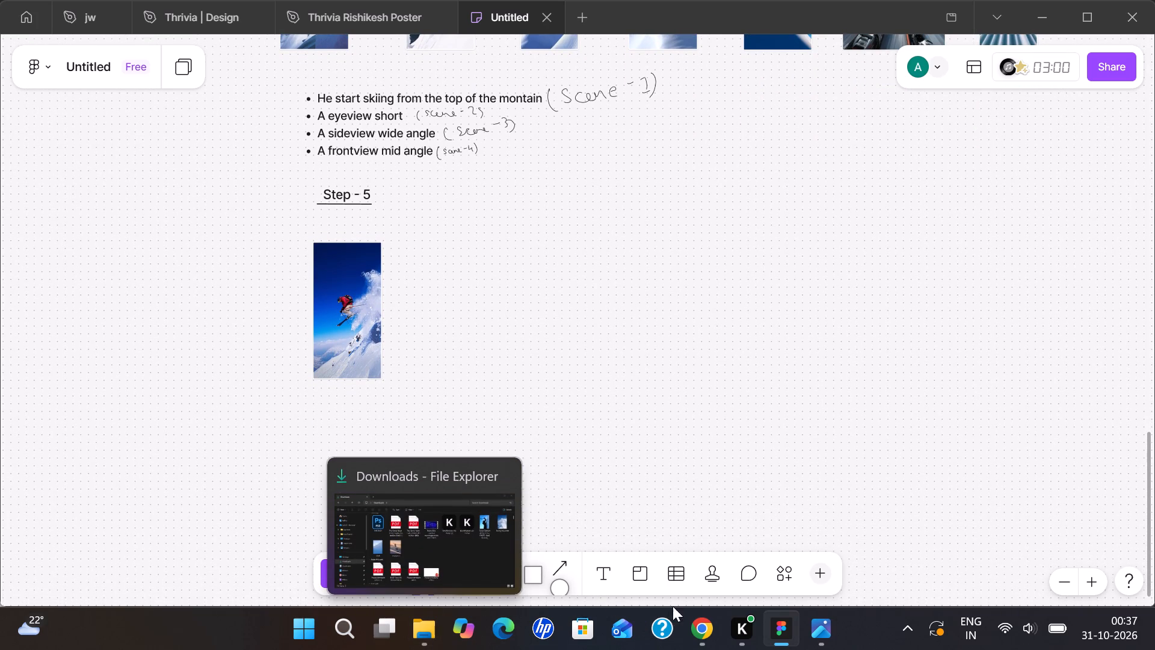
# Switch to Chrome and browse the Pinterest monster ad board for Step - 5 references, inspecting the carving snowboarder and upside-down mid-air skier pins.
pyautogui.click(687, 646)
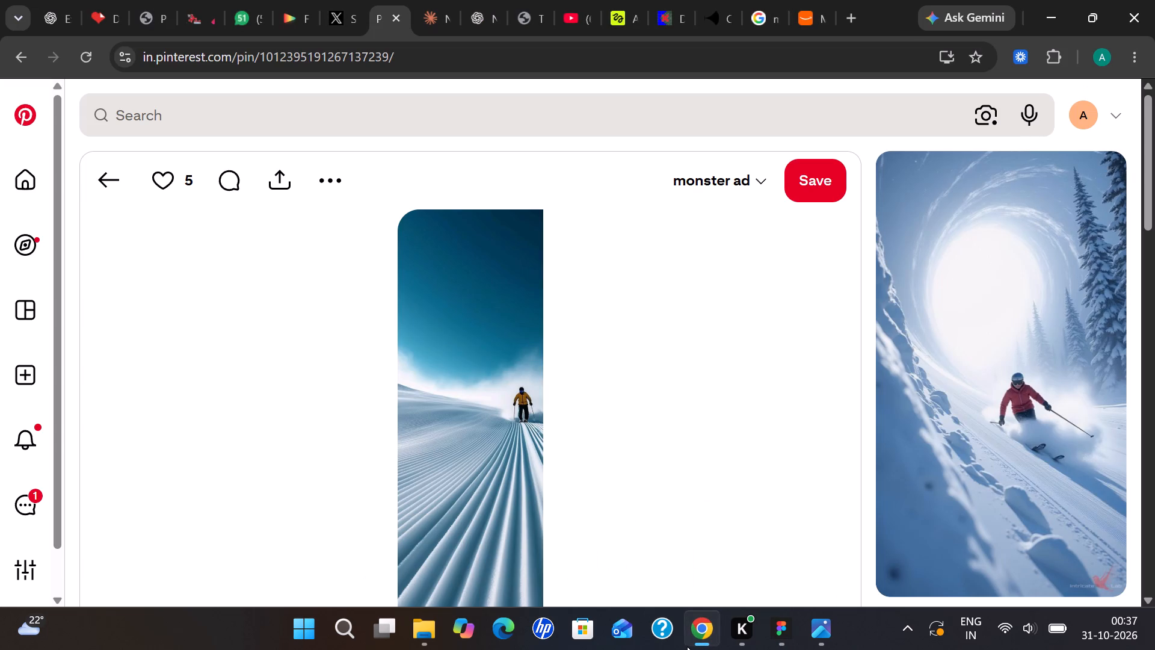
pyautogui.click(109, 194)
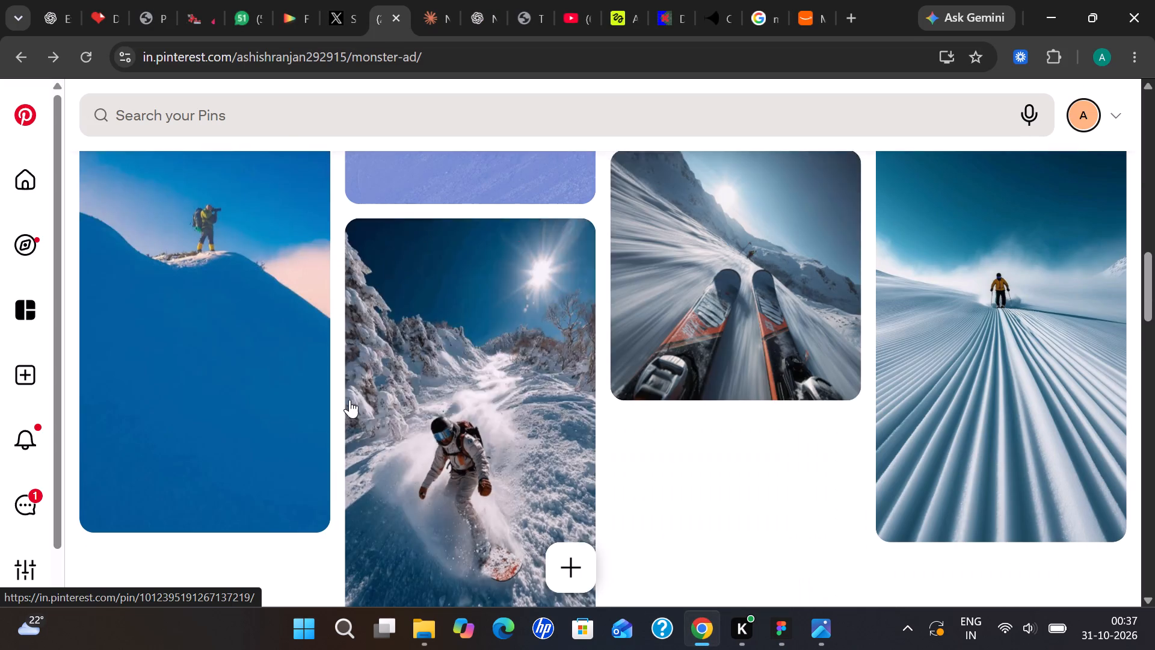
pyautogui.scroll(4, 350, 400)
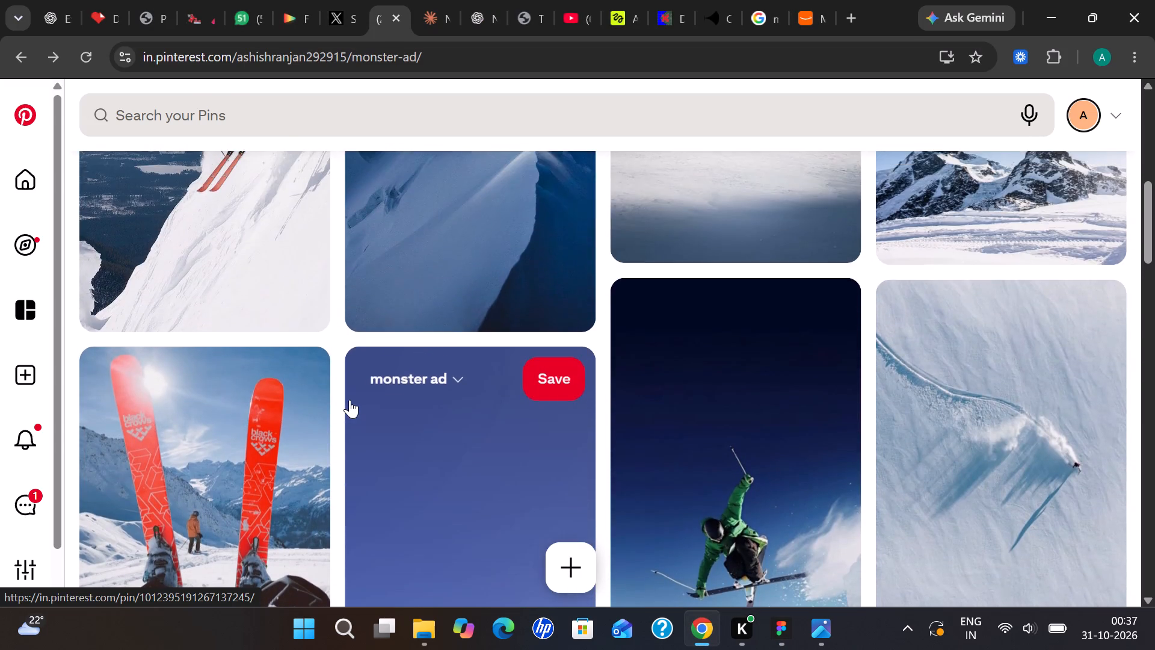
pyautogui.scroll(2, 350, 400)
pyautogui.scroll(-3, 350, 400)
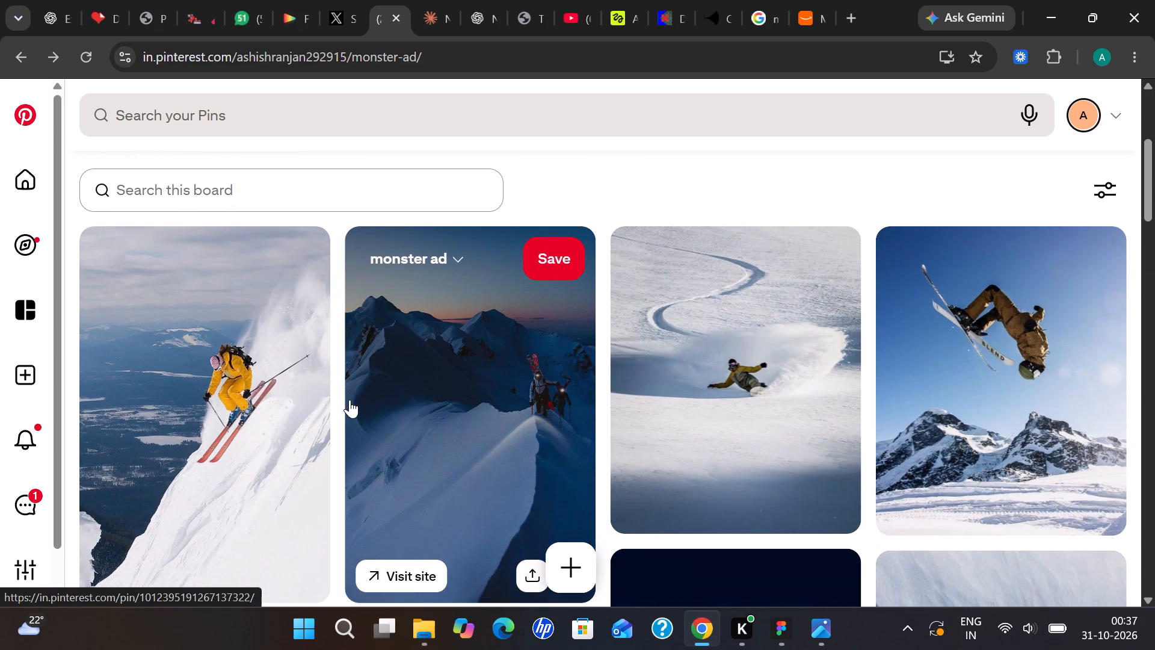
pyautogui.click(807, 388)
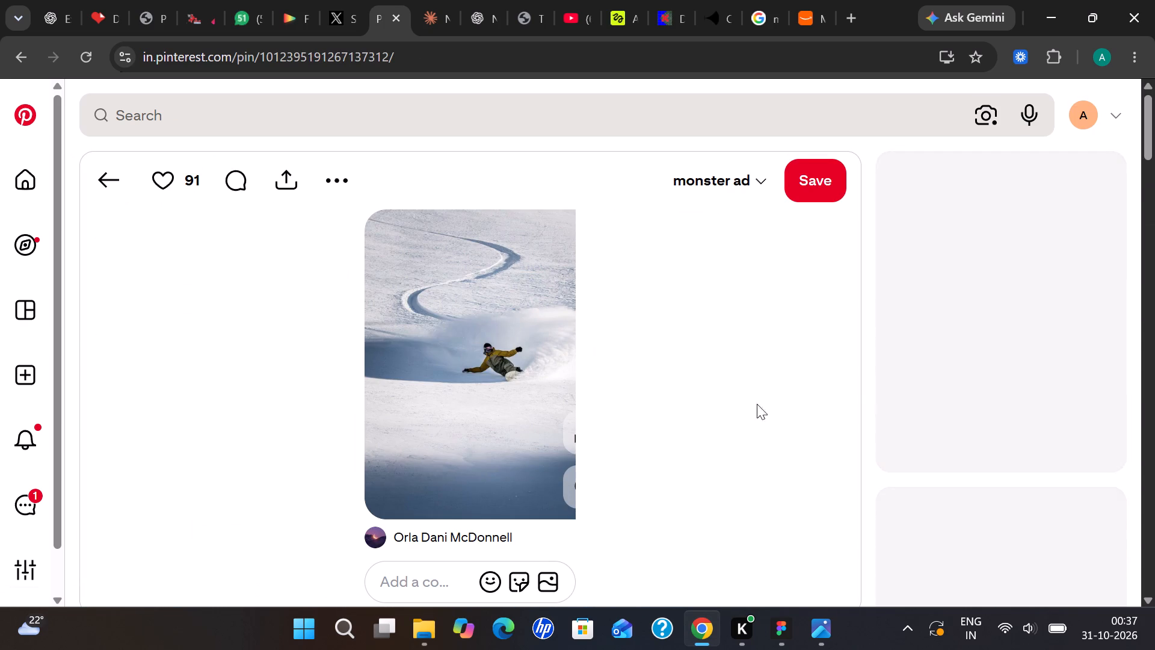
pyautogui.click(102, 182)
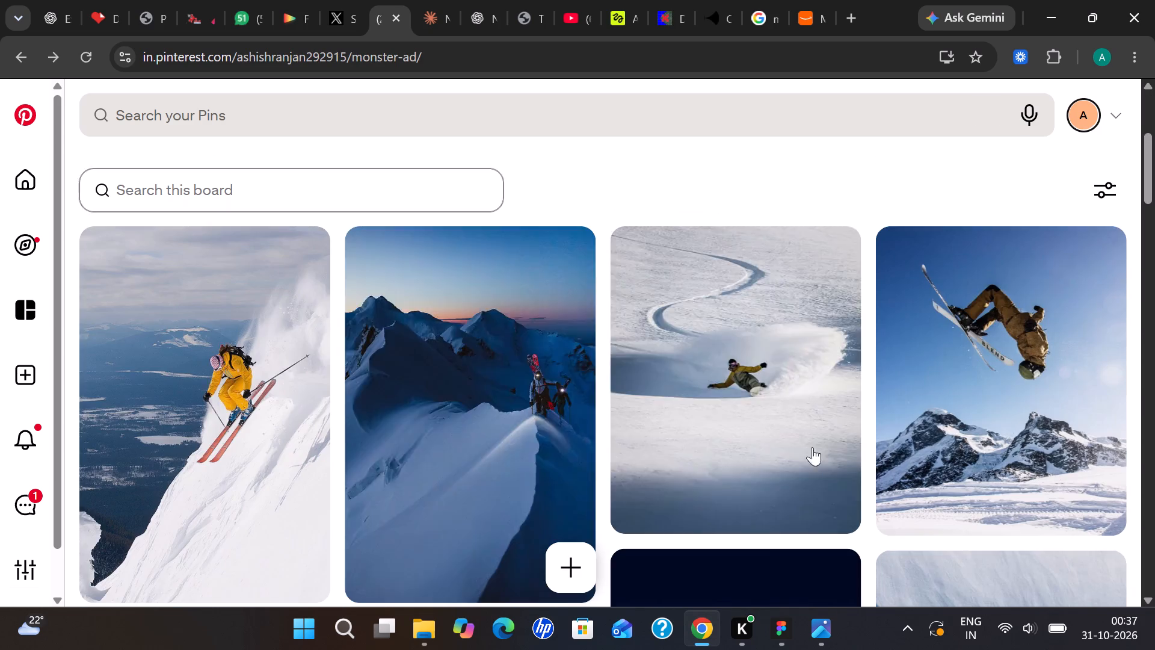
pyautogui.click(968, 380)
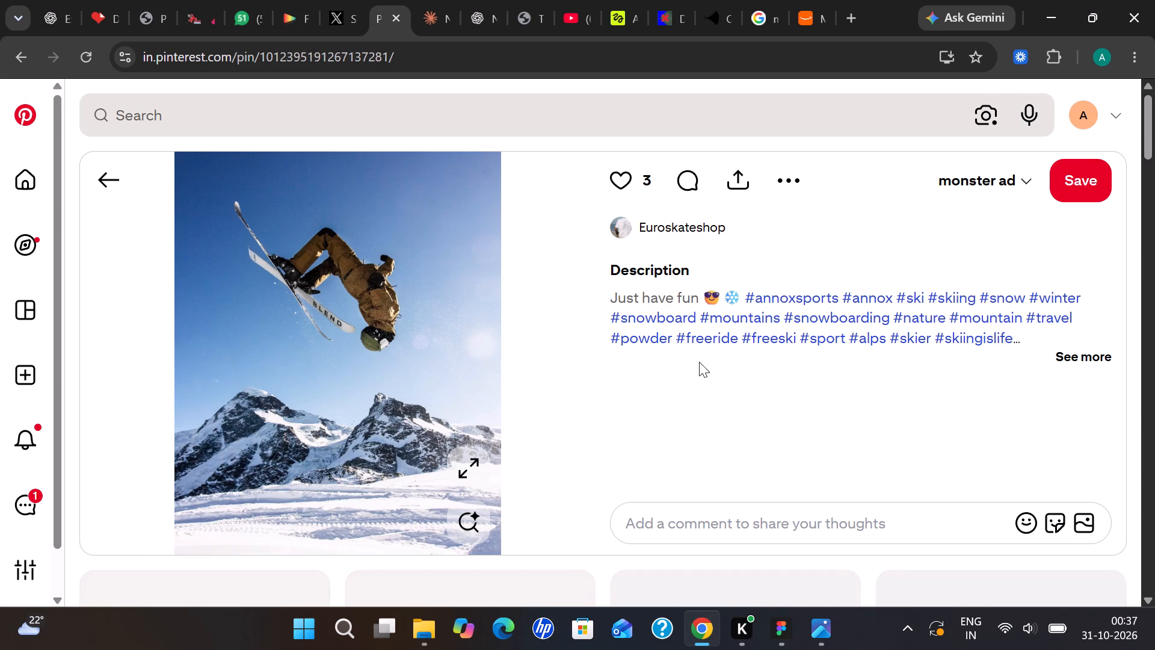
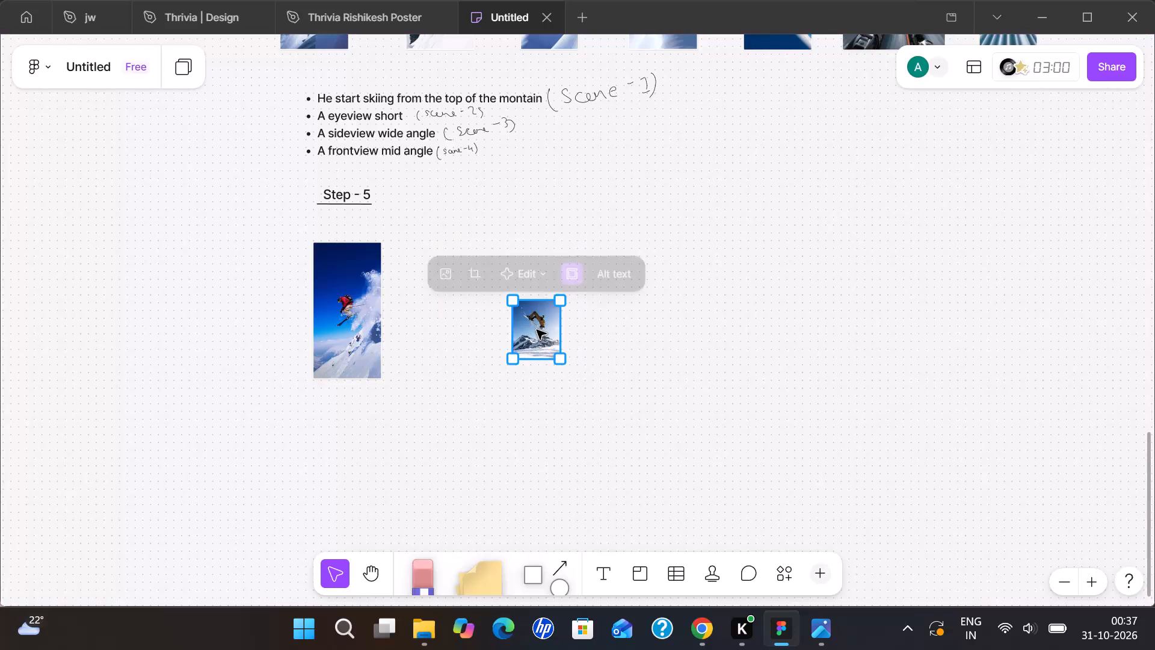
# Place the upside-down skier image beside the red-jacket skier image under Step - 5, bottom edges aligned, and enlarge it to the same height.
pyautogui.moveTo(532, 334); pyautogui.dragTo(454, 352)
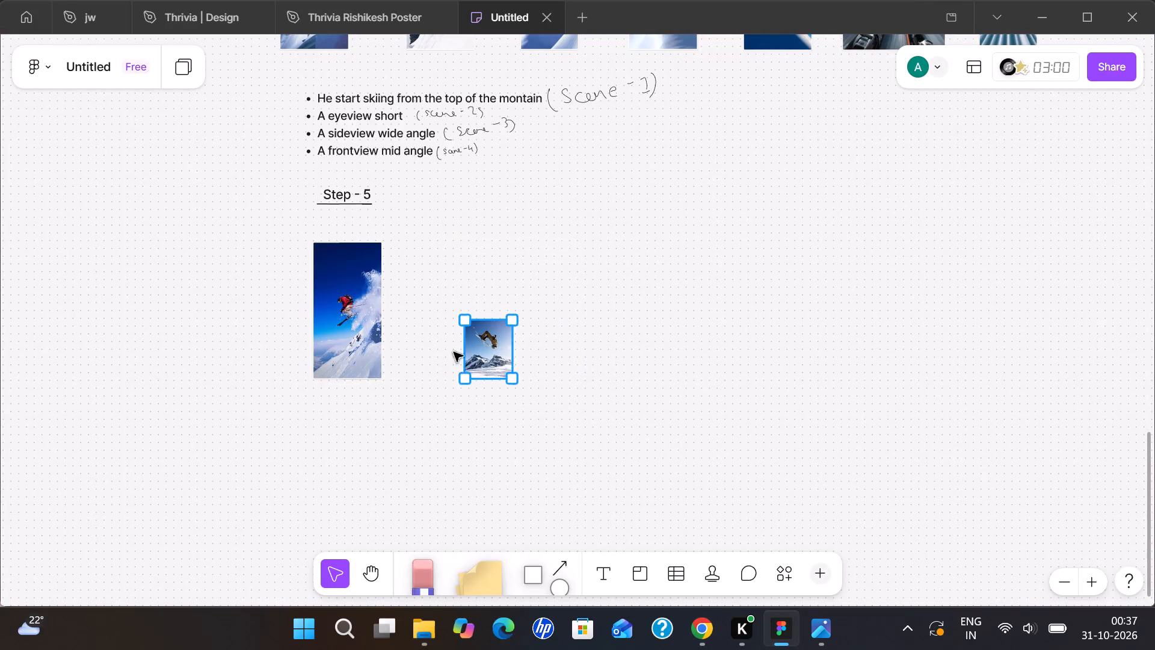
pyautogui.moveTo(454, 352); pyautogui.dragTo(466, 348)
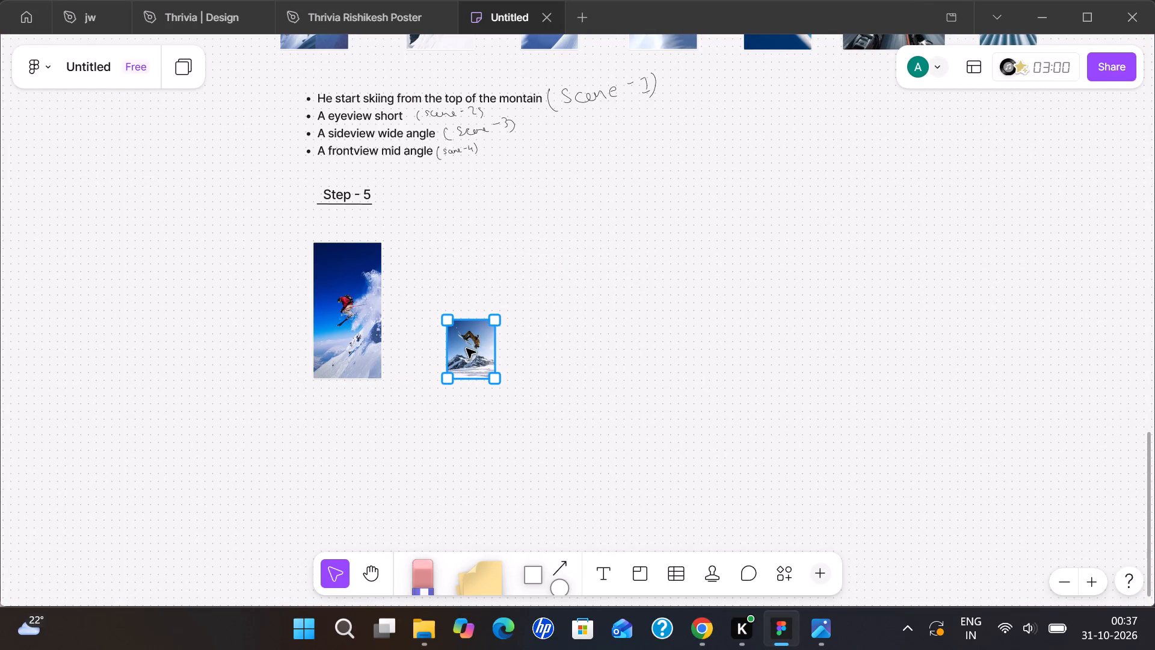
pyautogui.moveTo(466, 348); pyautogui.dragTo(460, 351)
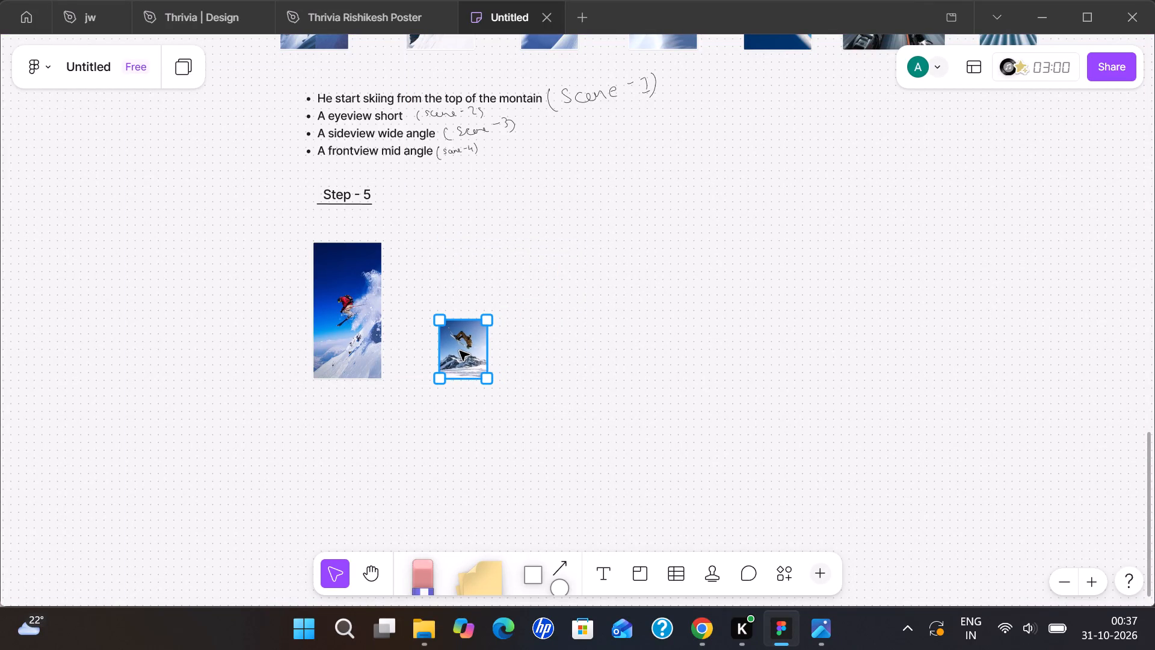
pyautogui.moveTo(460, 351); pyautogui.dragTo(498, 351)
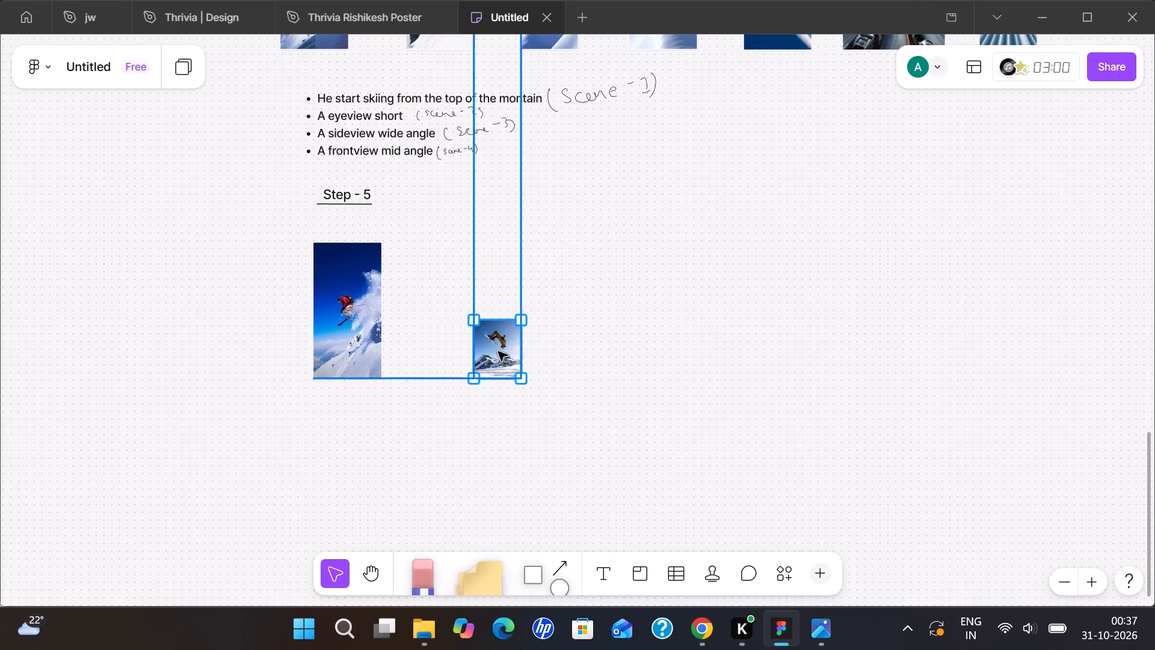
pyautogui.moveTo(498, 351); pyautogui.dragTo(502, 352)
pyautogui.moveTo(505, 320); pyautogui.dragTo(507, 309)
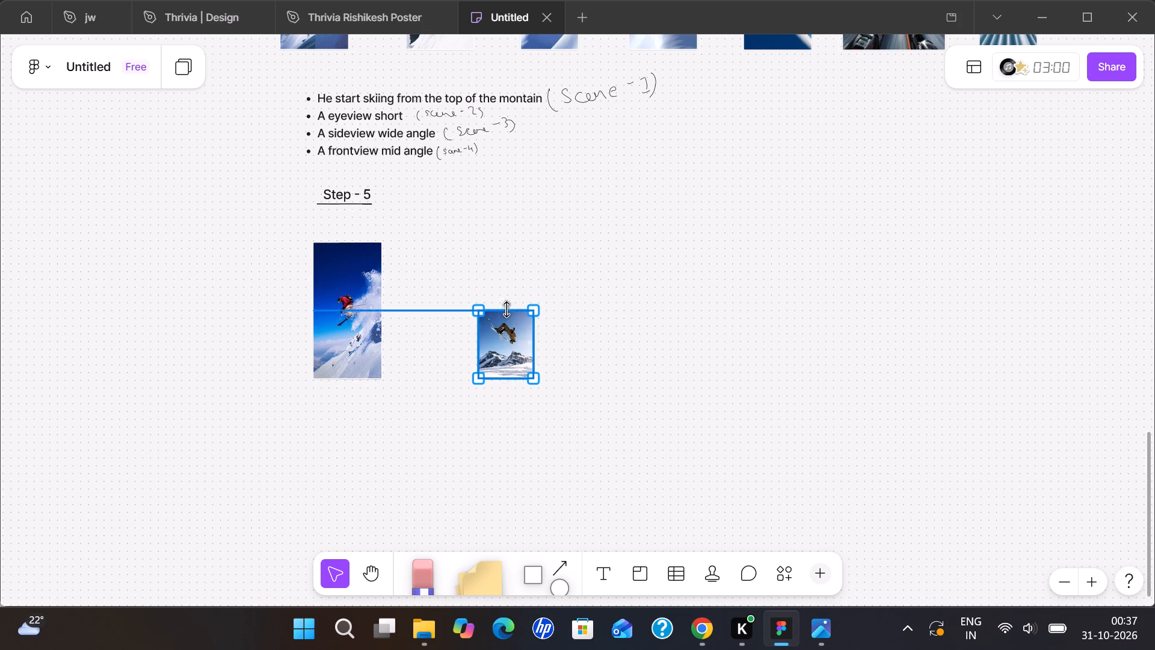
pyautogui.moveTo(507, 309); pyautogui.dragTo(535, 244)
pyautogui.click(711, 354)
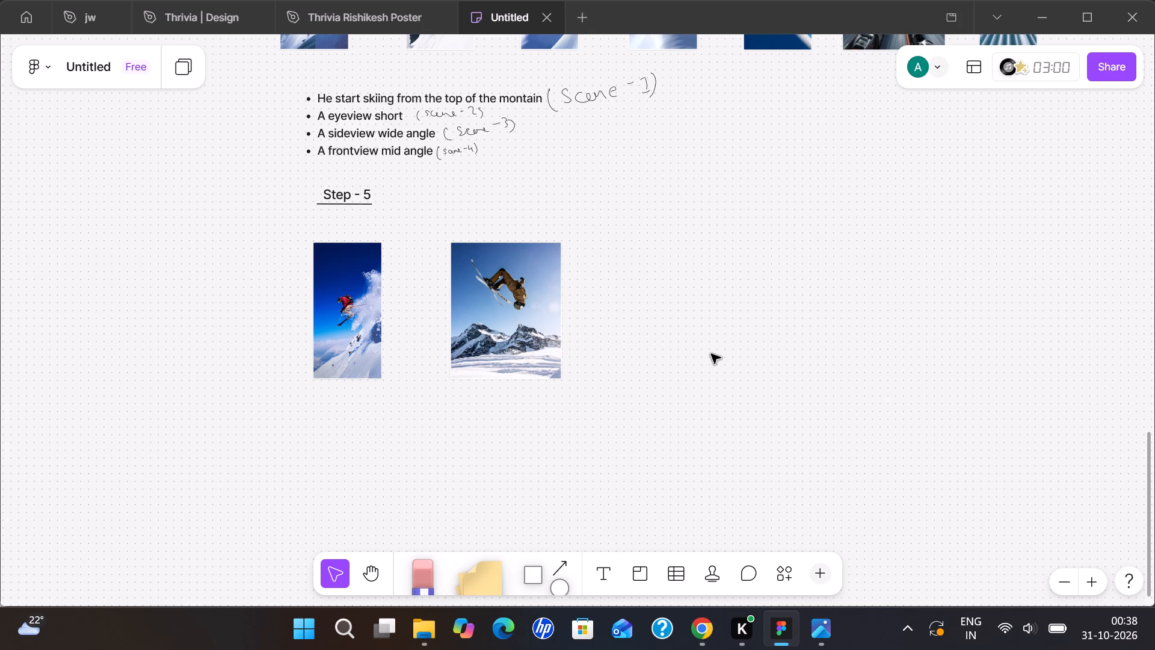
# Switch to Chrome and open the related Pinterest pin of the upside-down snowboarder in a white suit.
pyautogui.click(716, 644)
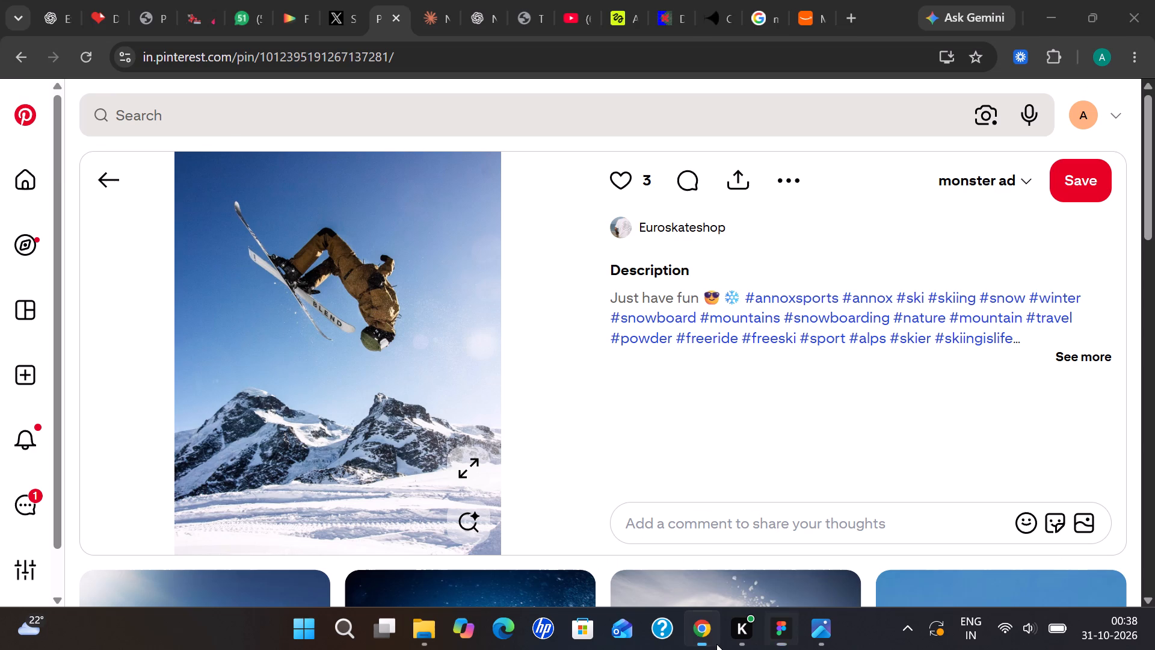
pyautogui.scroll(-6, 520, 400)
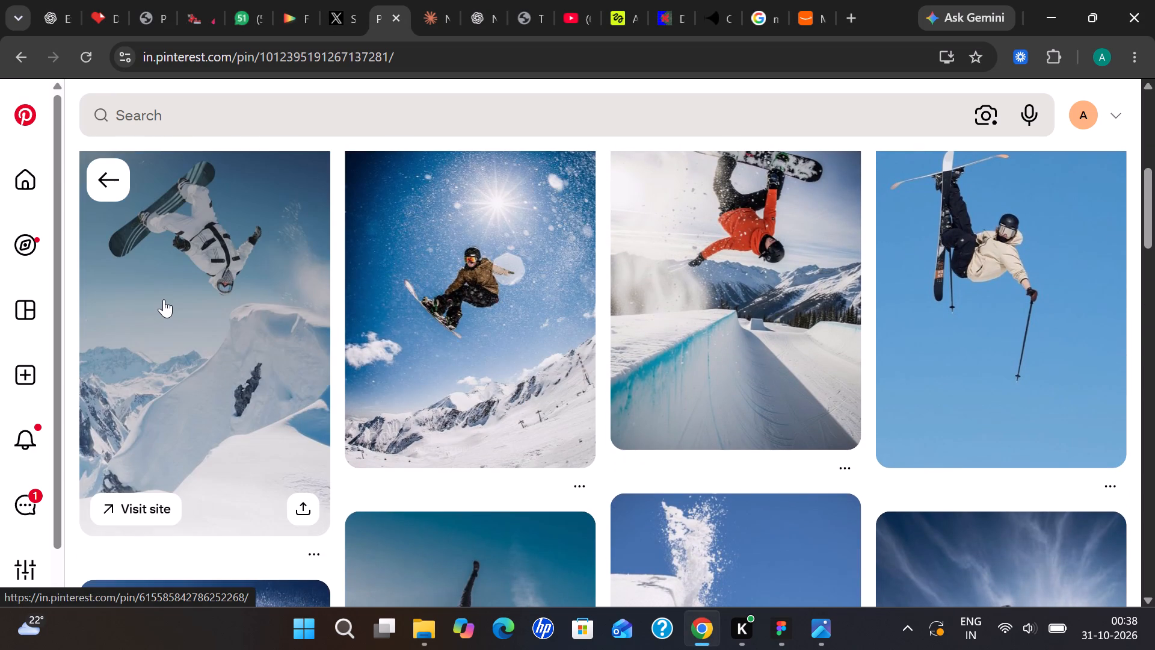
pyautogui.click(164, 299)
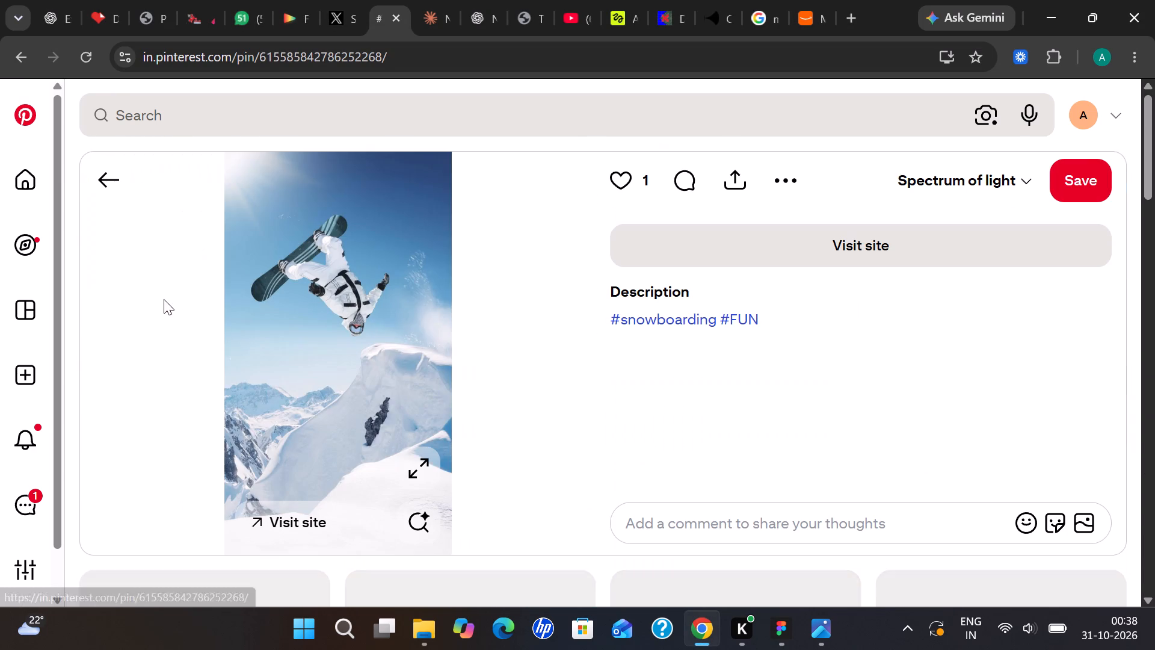
# Examine the first row of related snowboarding pins below the white-suit snowboarder for further Step - 5 references.
pyautogui.scroll(-2, 382, 377)
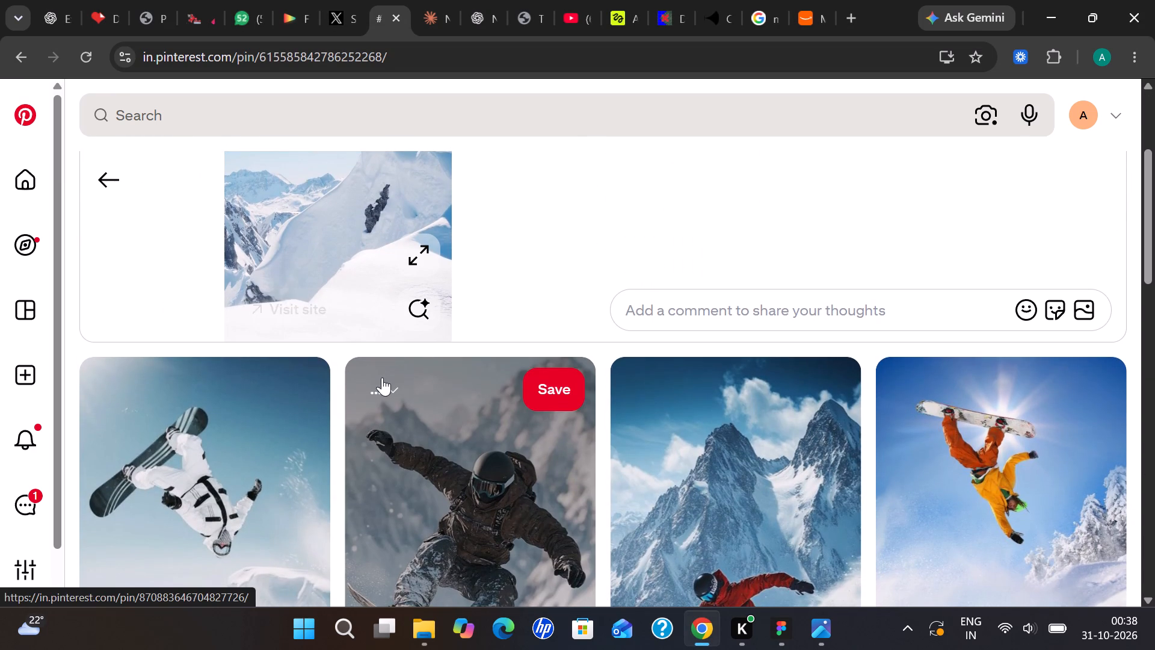
pyautogui.scroll(-2, 360, 215)
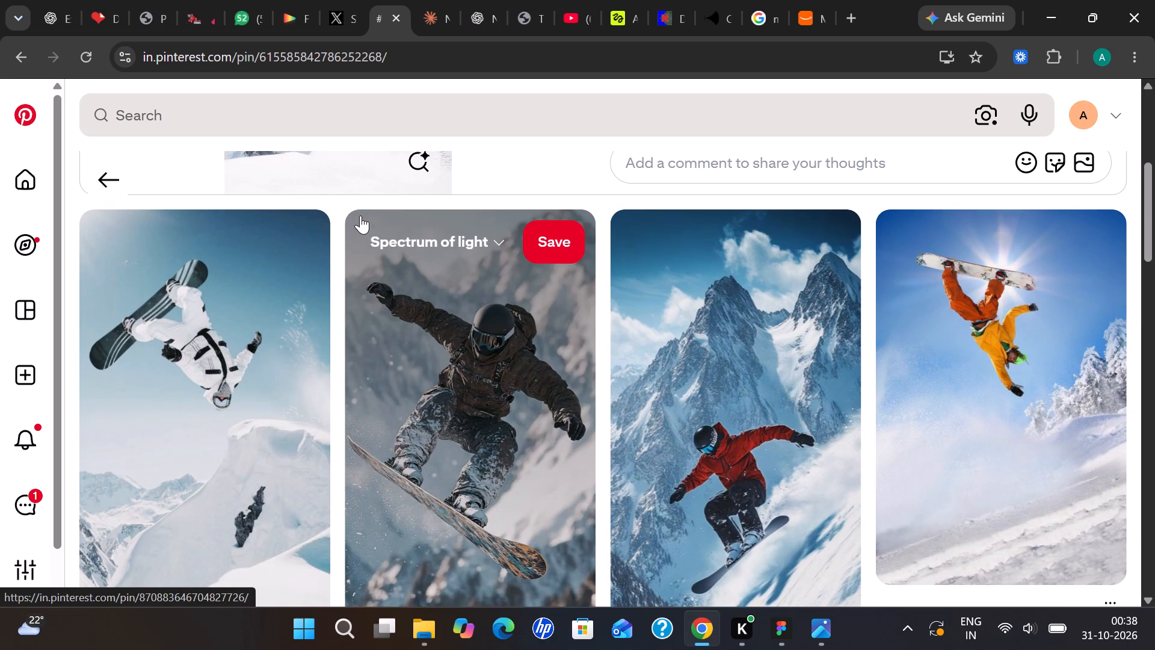
pyautogui.scroll(-2, 360, 215)
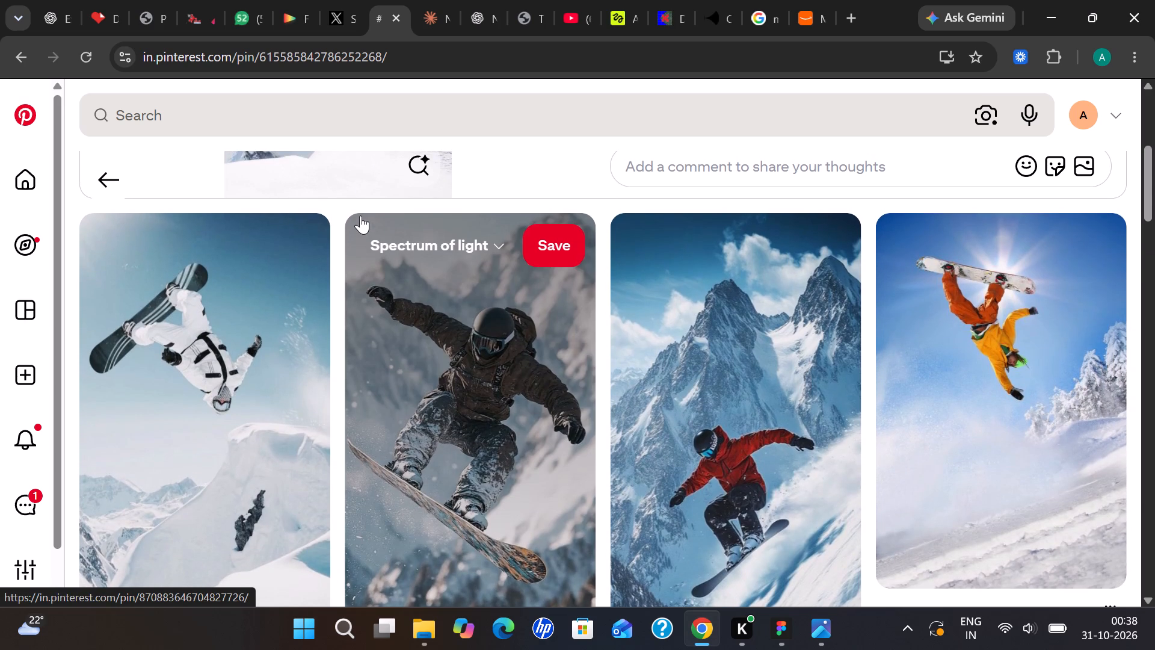
pyautogui.scroll(-5, 360, 215)
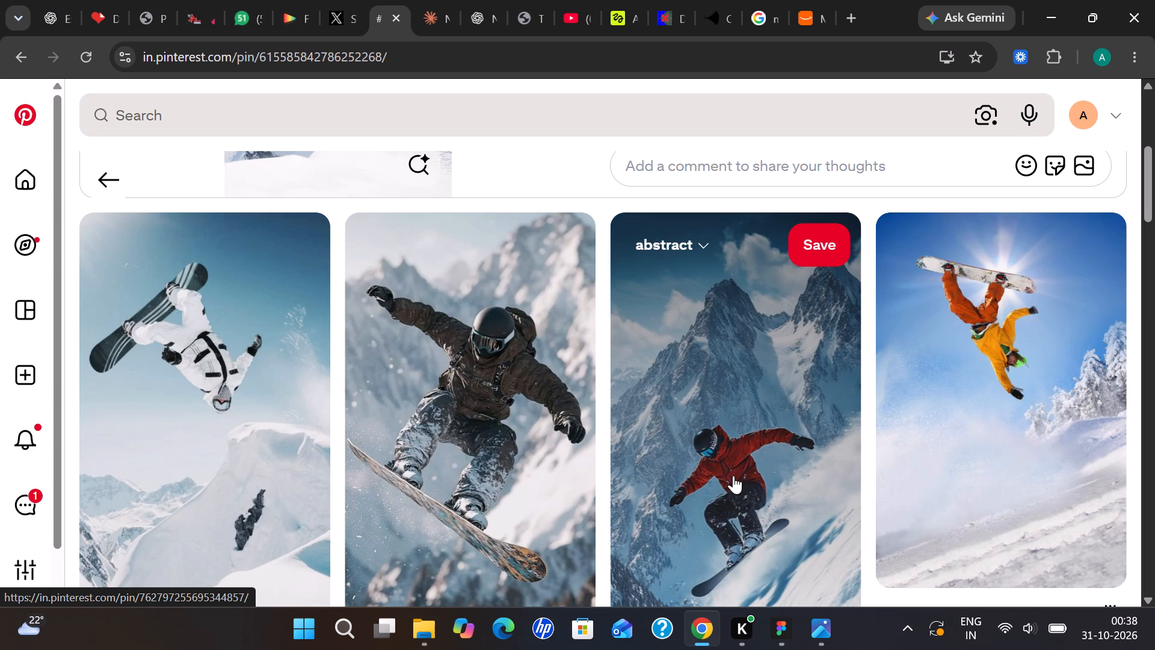
pyautogui.scroll(-2, 733, 475)
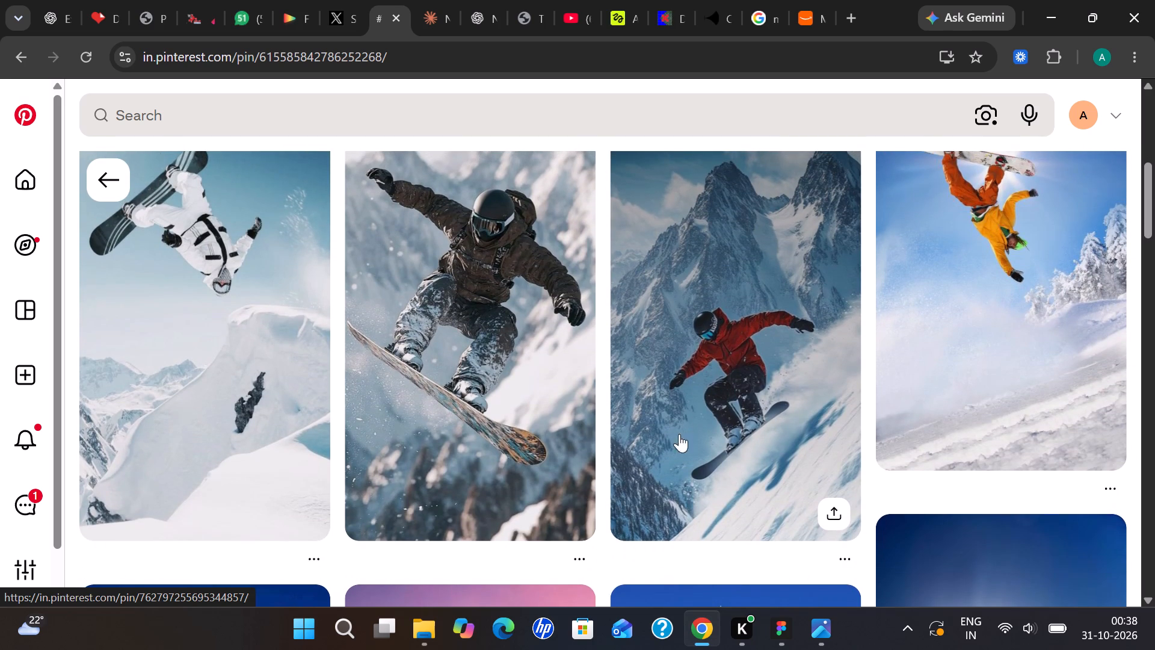
pyautogui.scroll(1, 688, 389)
pyautogui.scroll(-1, 688, 389)
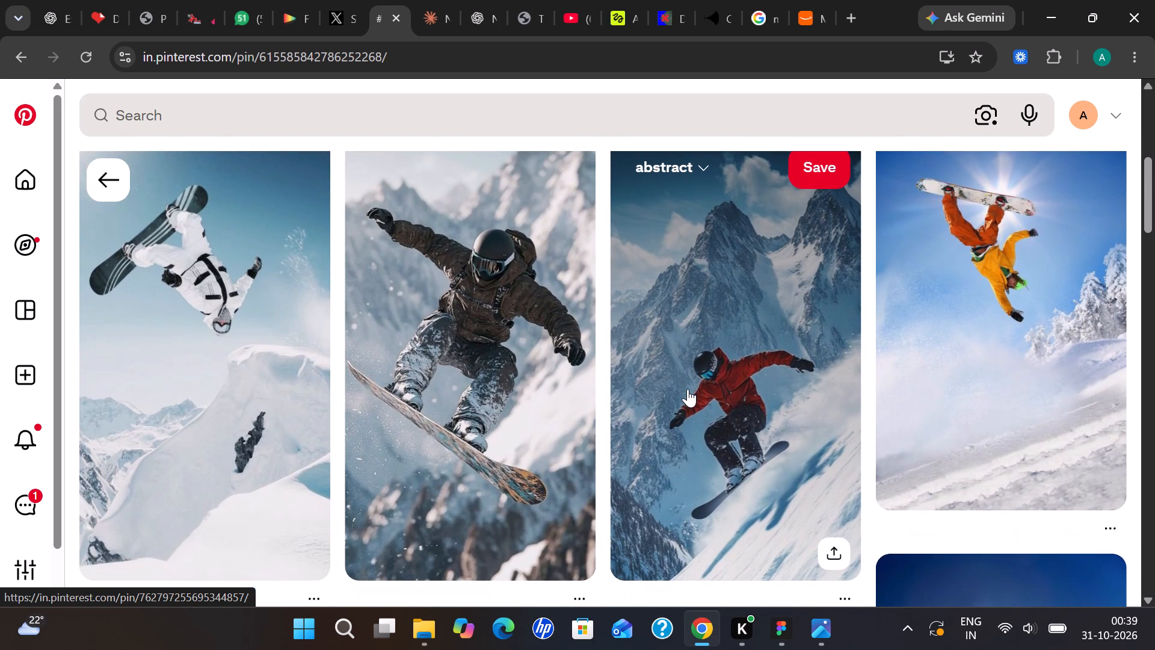
pyautogui.scroll(-6, 688, 389)
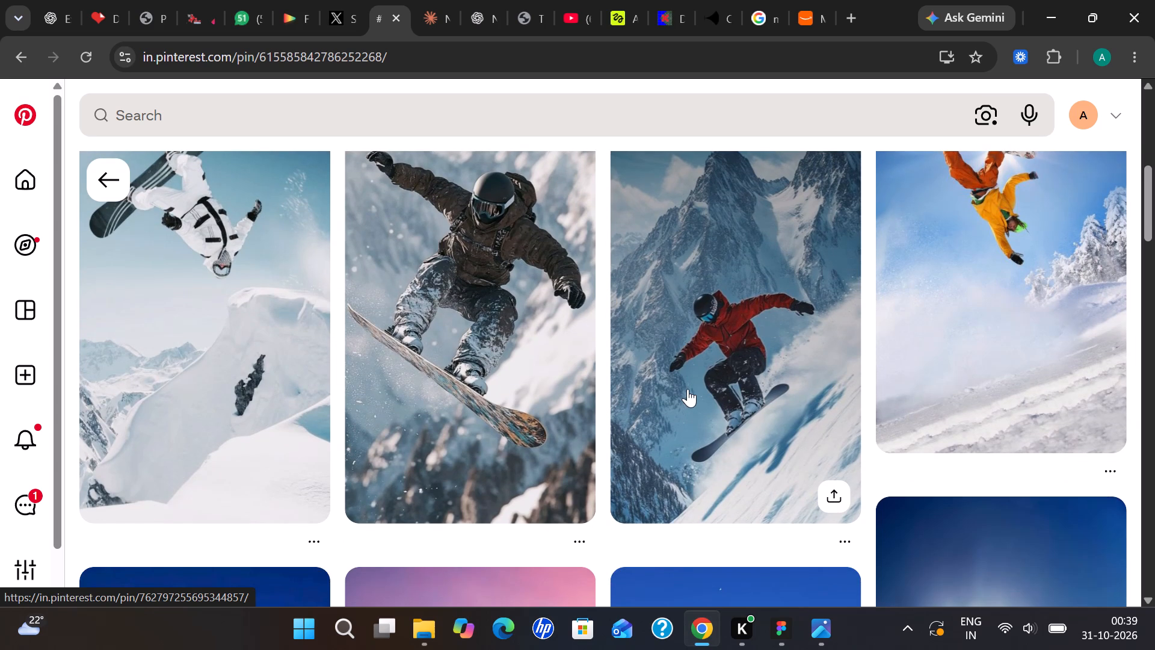
pyautogui.scroll(-4, 688, 389)
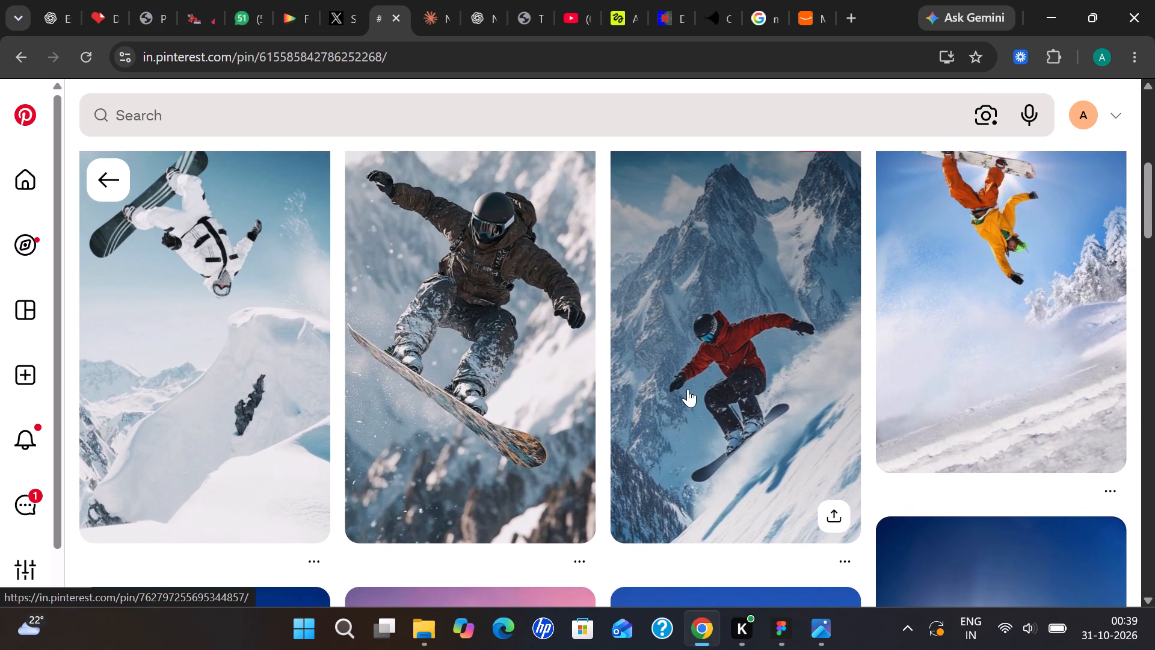
pyautogui.scroll(1, 688, 389)
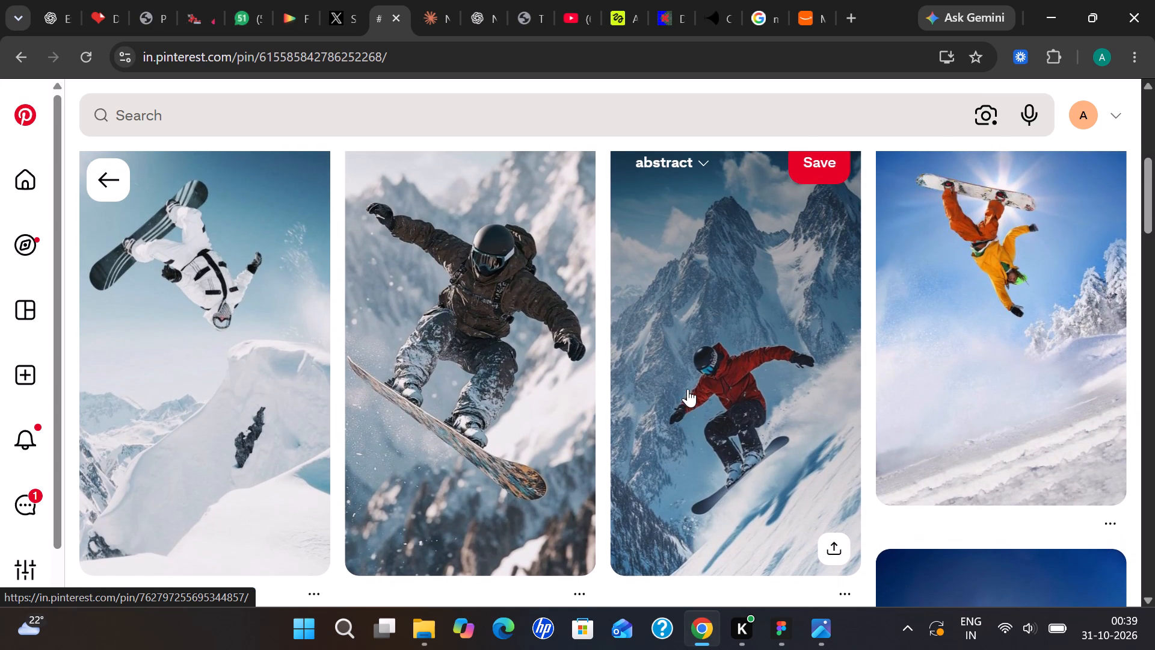
pyautogui.scroll(1, 688, 389)
pyautogui.scroll(-2, 688, 389)
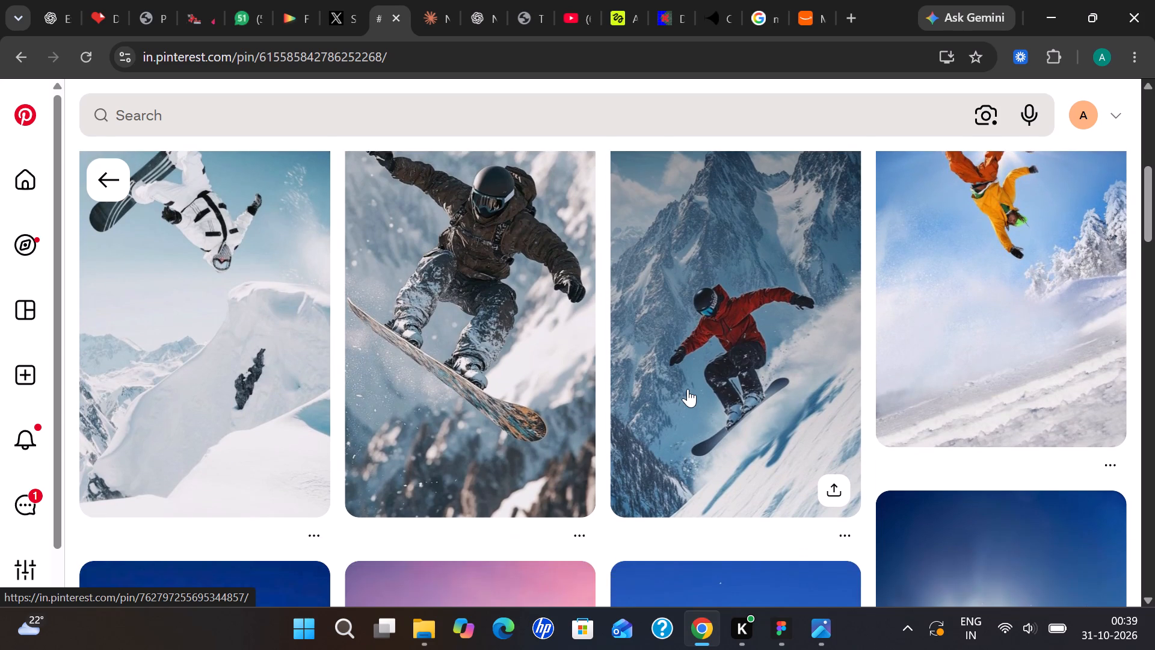
# Examine the second row of related snowboarding pins, comparing the mid-air riders with the first row as further Step - 5 references.
pyautogui.scroll(-3, 688, 389)
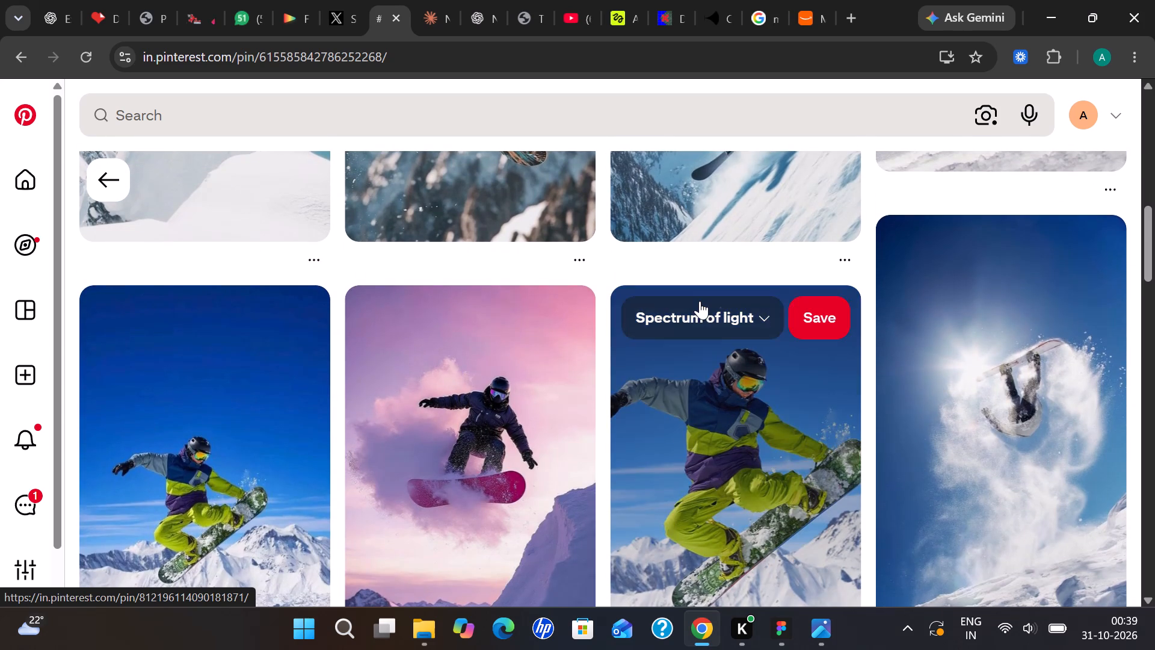
pyautogui.scroll(-2, 700, 301)
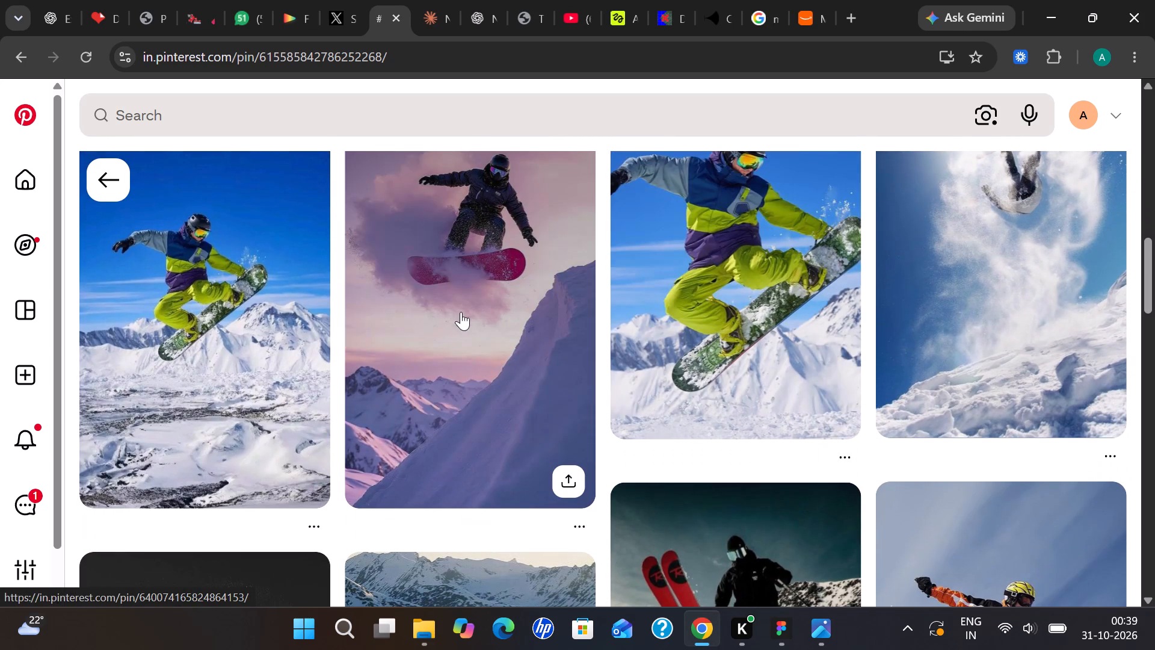
pyautogui.scroll(1, 461, 312)
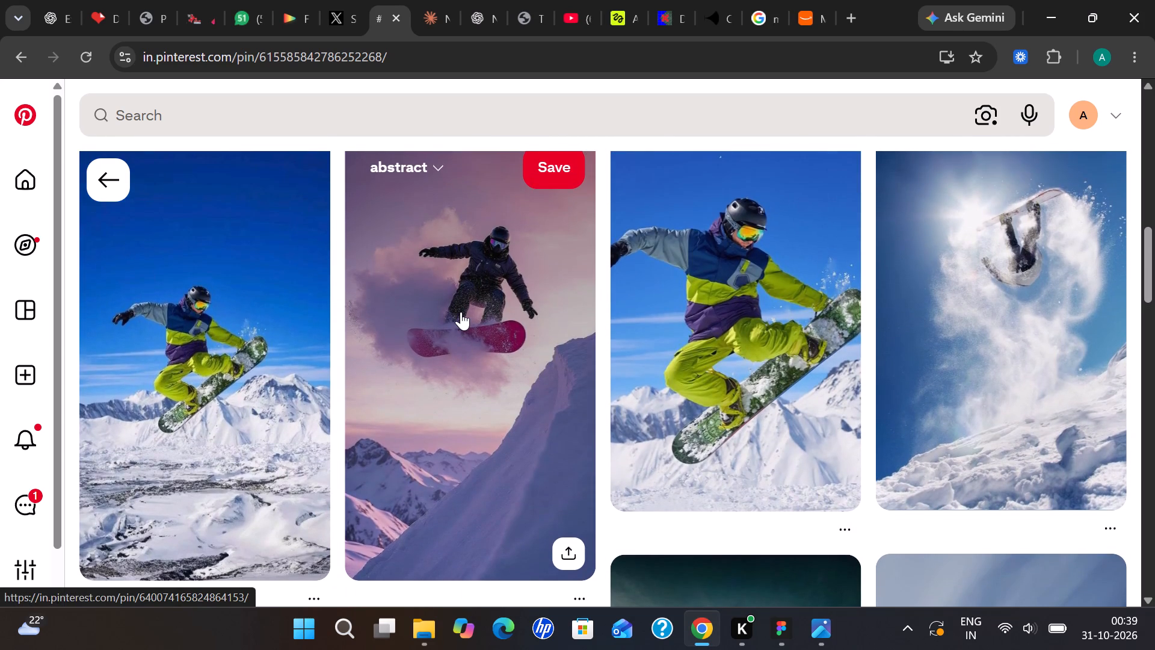
pyautogui.scroll(1, 461, 312)
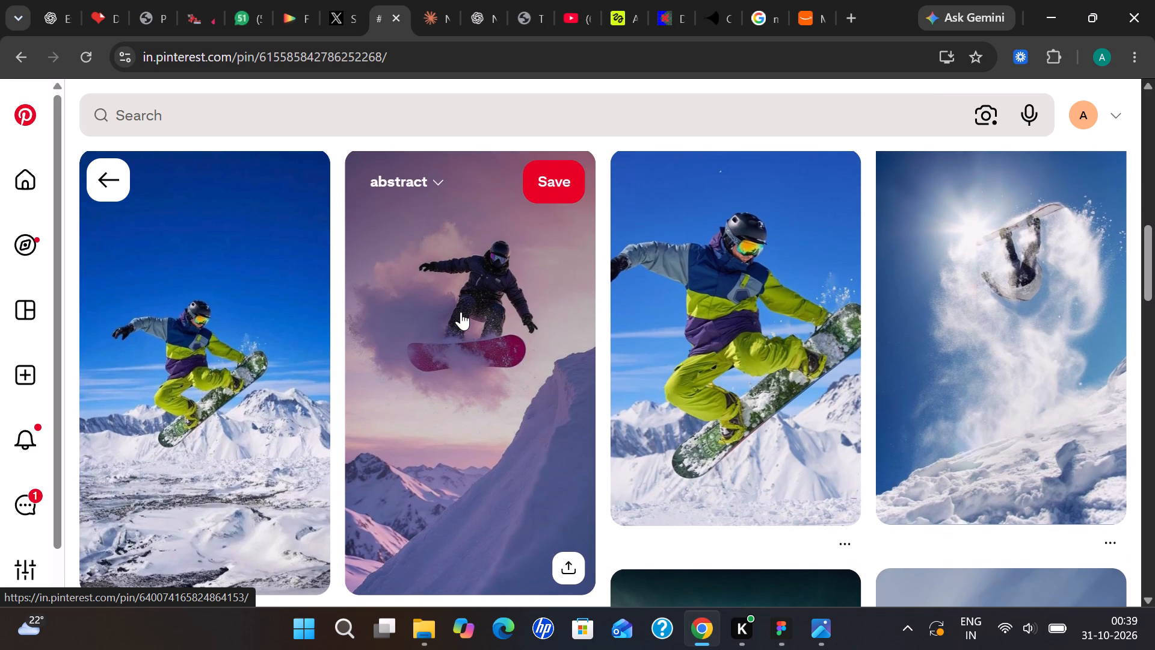
pyautogui.scroll(2, 461, 312)
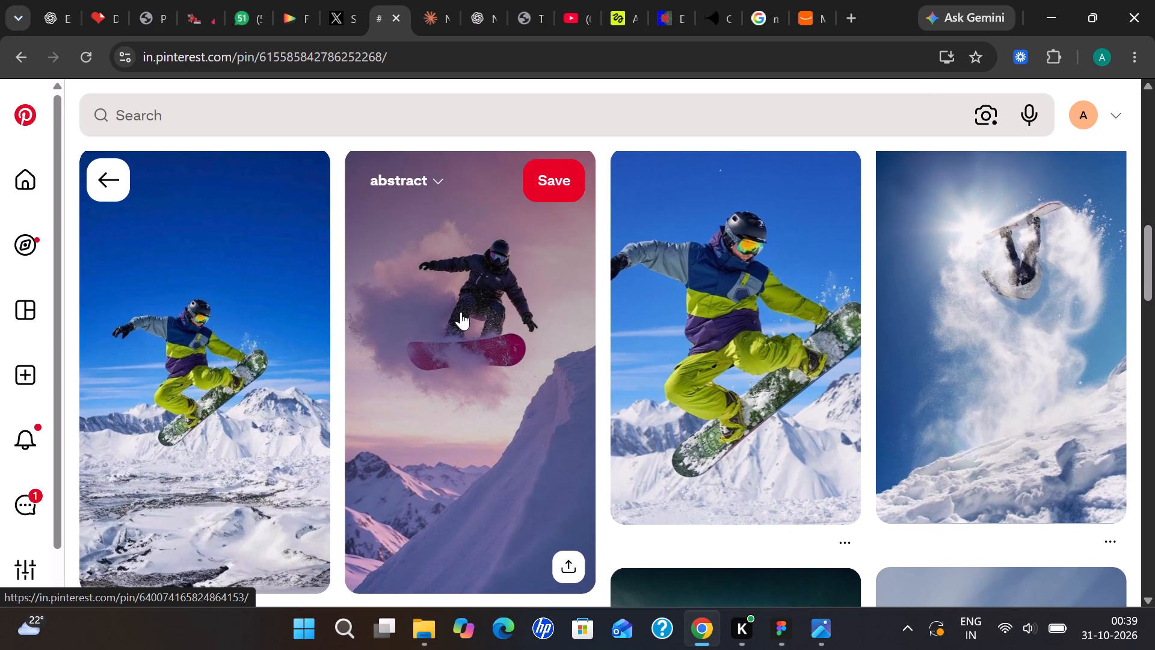
pyautogui.hscroll(1, 461, 312)
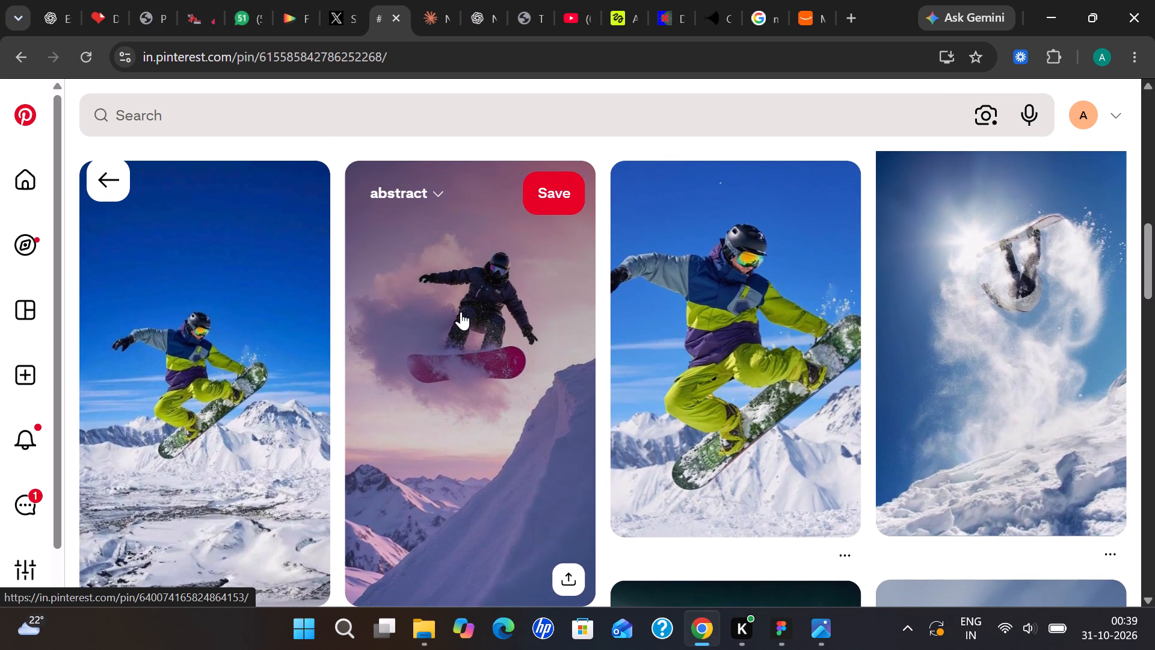
pyautogui.hscroll(3, 461, 312)
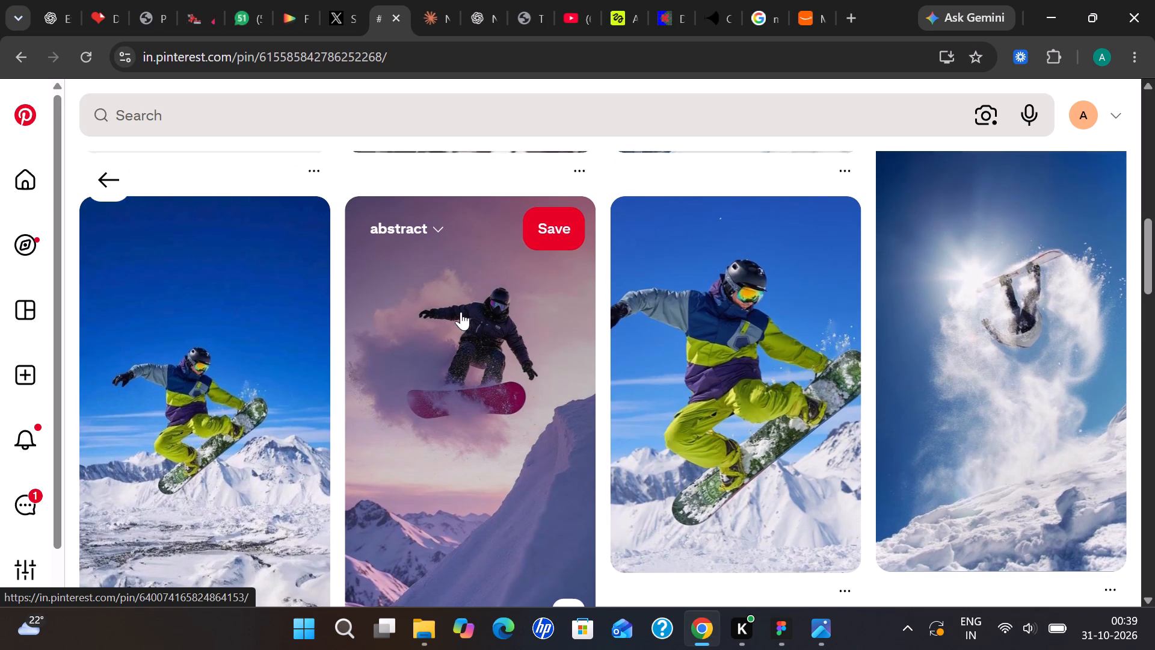
pyautogui.hscroll(1, 461, 312)
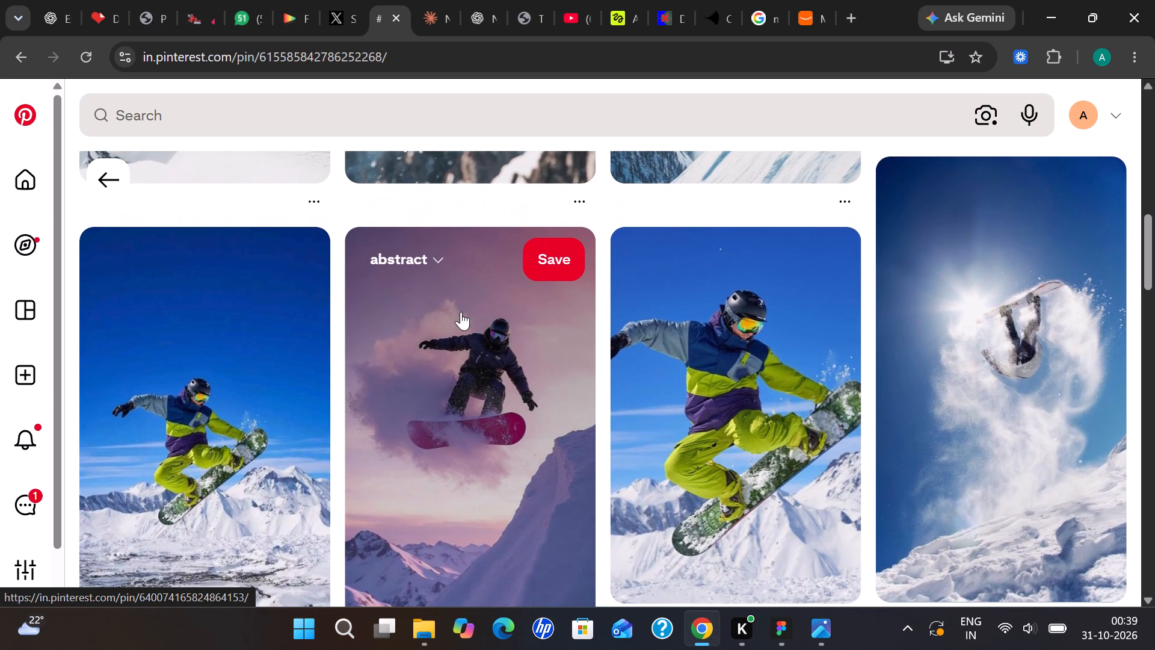
pyautogui.hscroll(1, 461, 312)
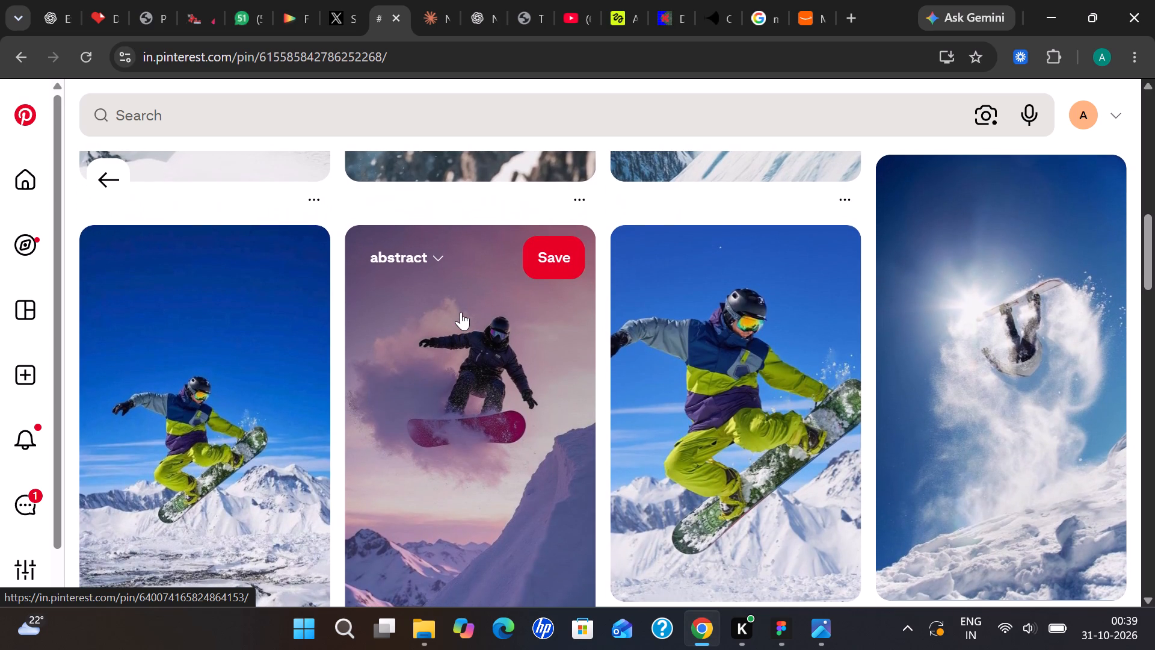
pyautogui.hscroll(2, 461, 312)
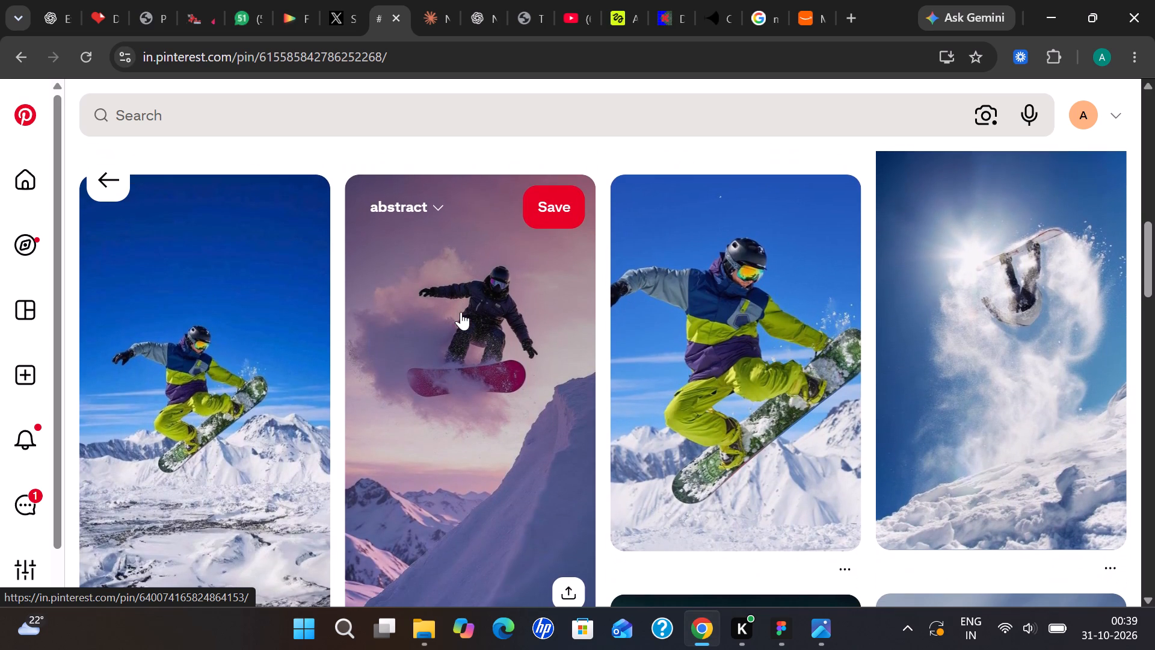
pyautogui.scroll(-1, 461, 312)
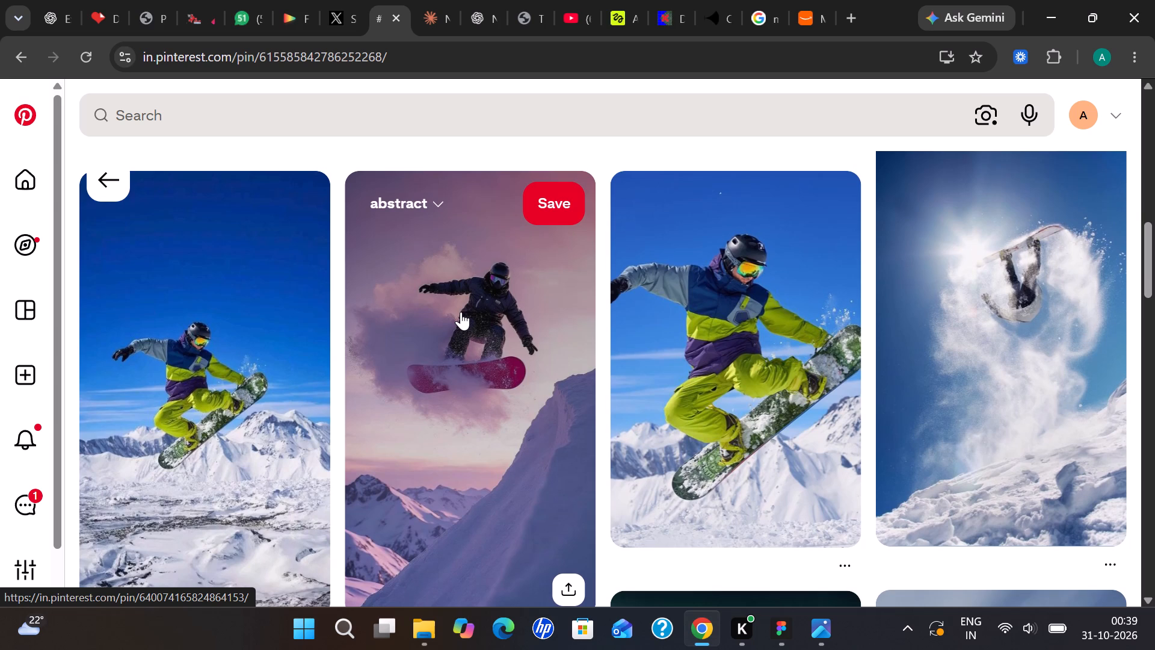
pyautogui.scroll(-2, 461, 312)
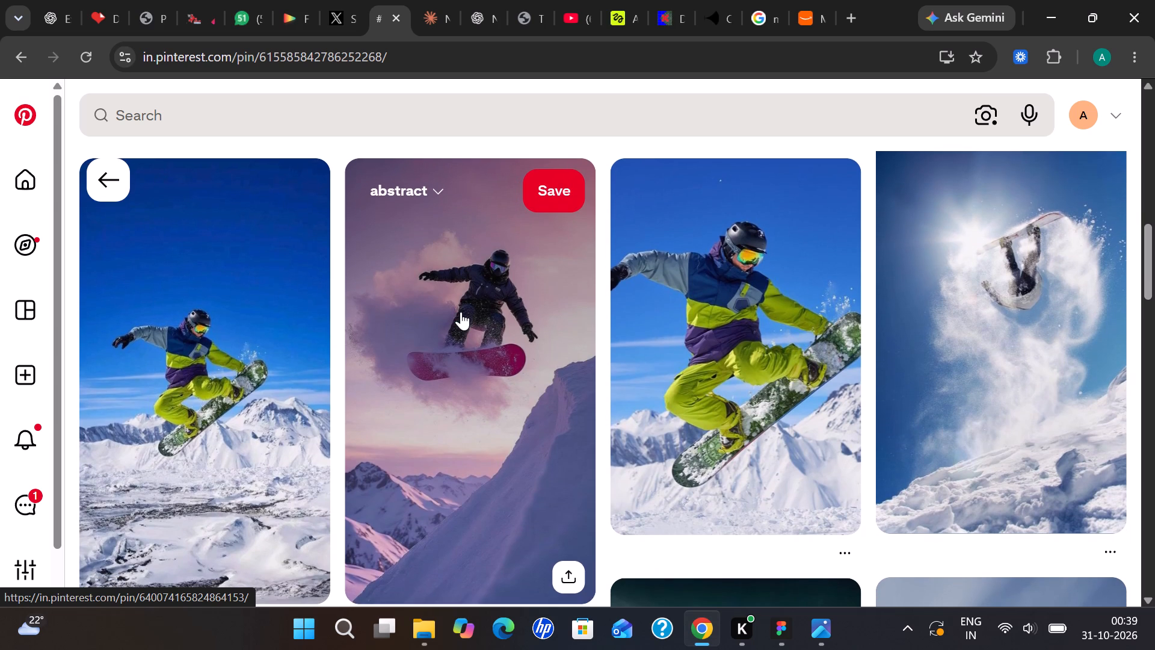
pyautogui.scroll(-3, 461, 312)
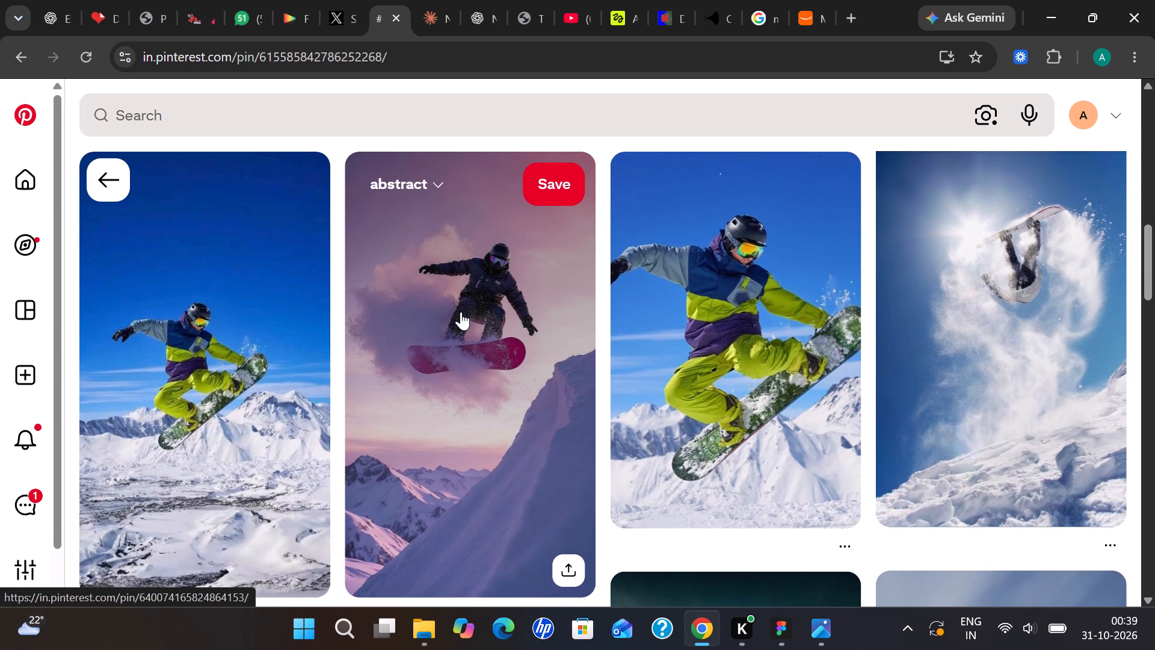
pyautogui.scroll(-2, 461, 312)
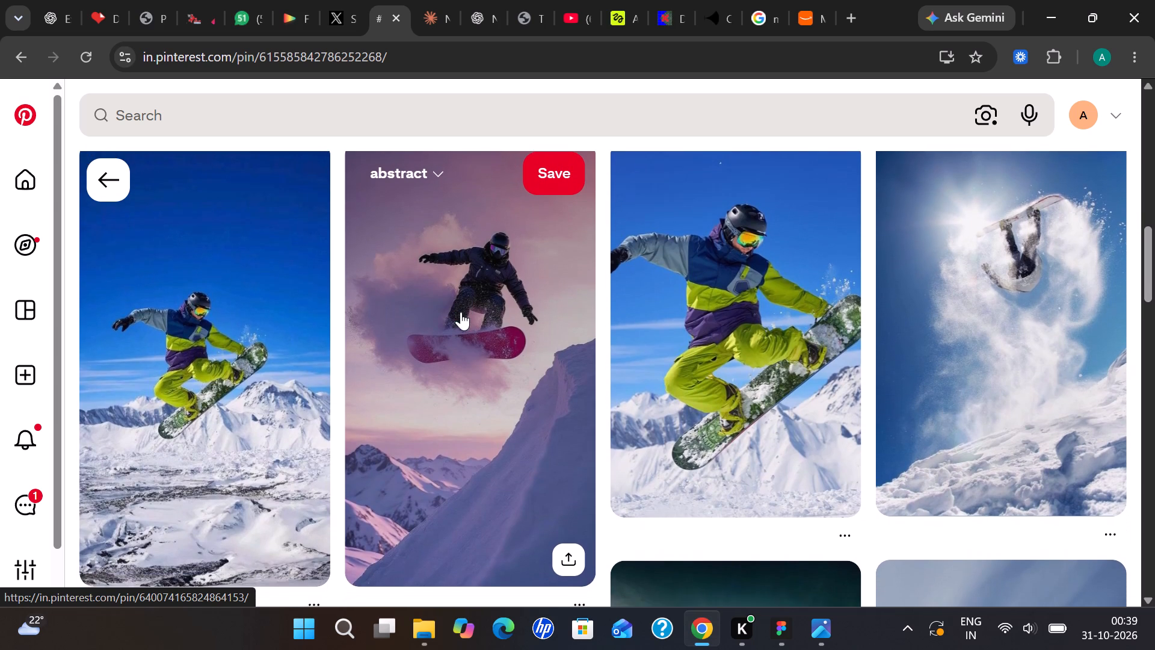
pyautogui.scroll(-1, 461, 312)
pyautogui.scroll(1, 461, 312)
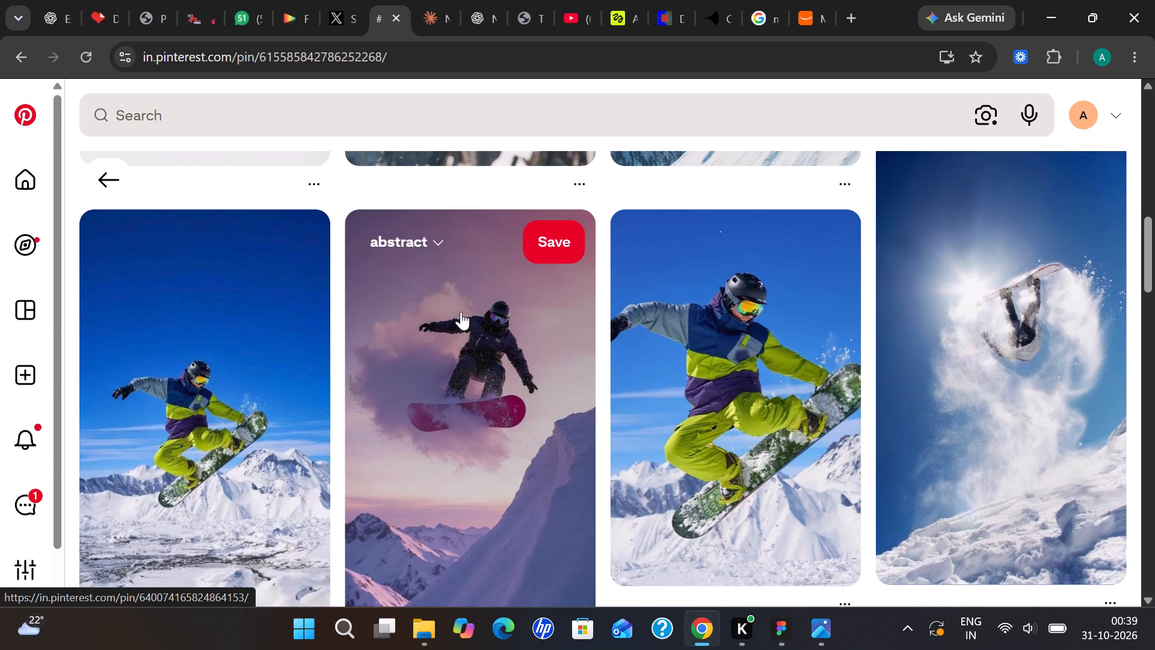
pyautogui.scroll(1, 461, 312)
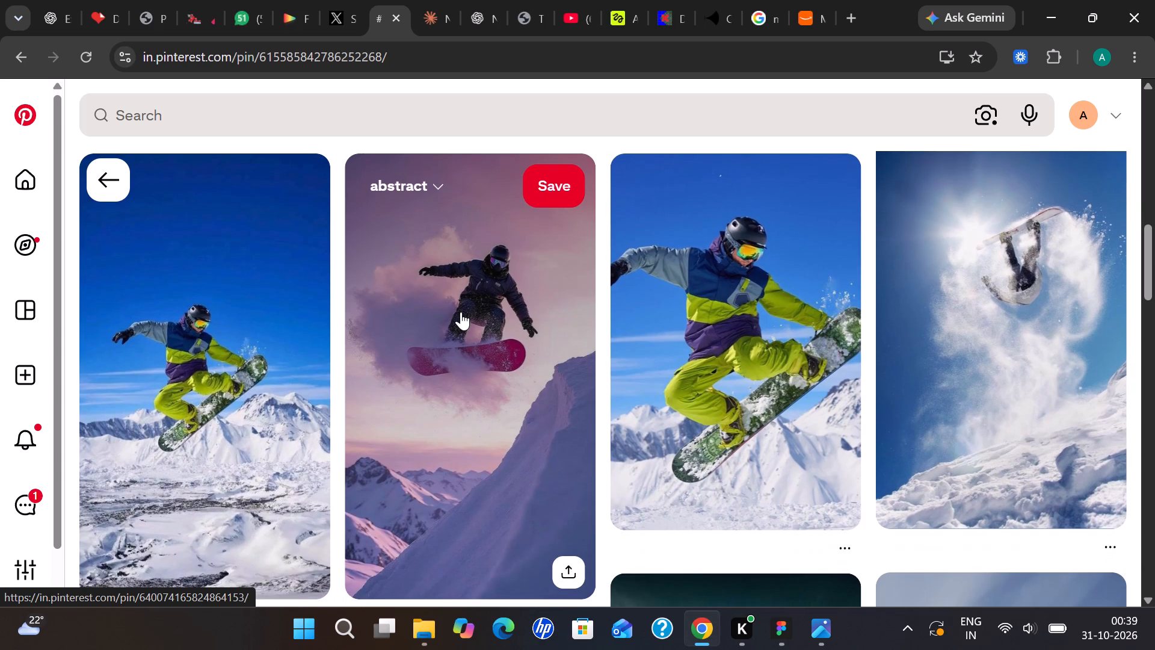
pyautogui.scroll(1, 461, 312)
pyautogui.scroll(-2, 461, 312)
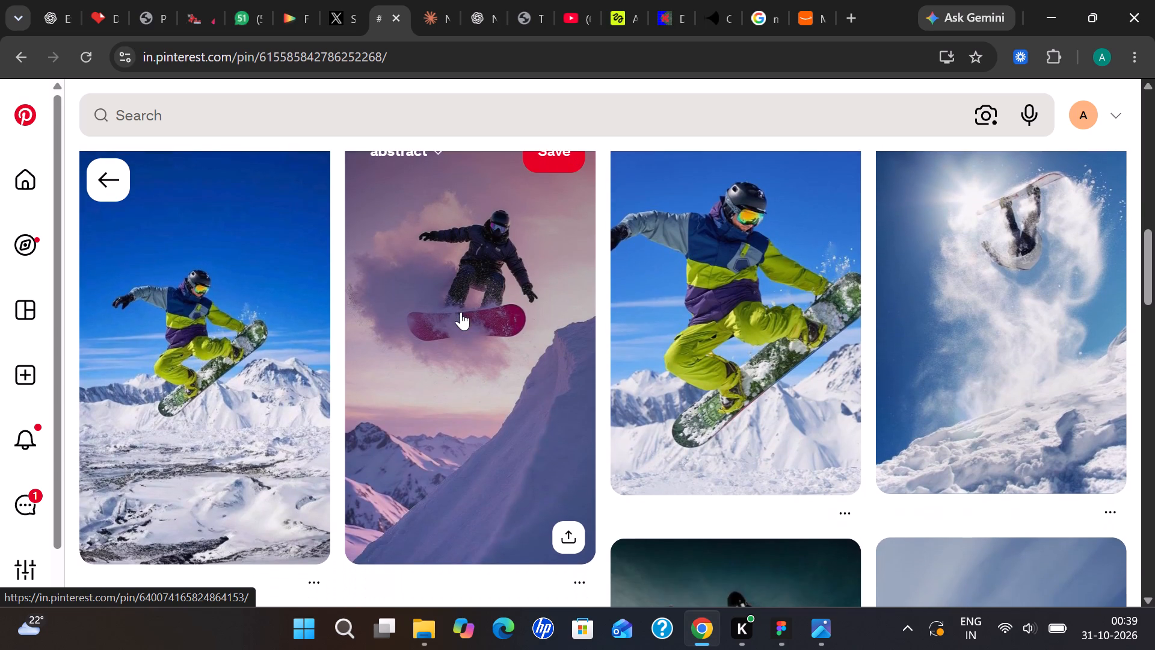
pyautogui.scroll(-3, 461, 312)
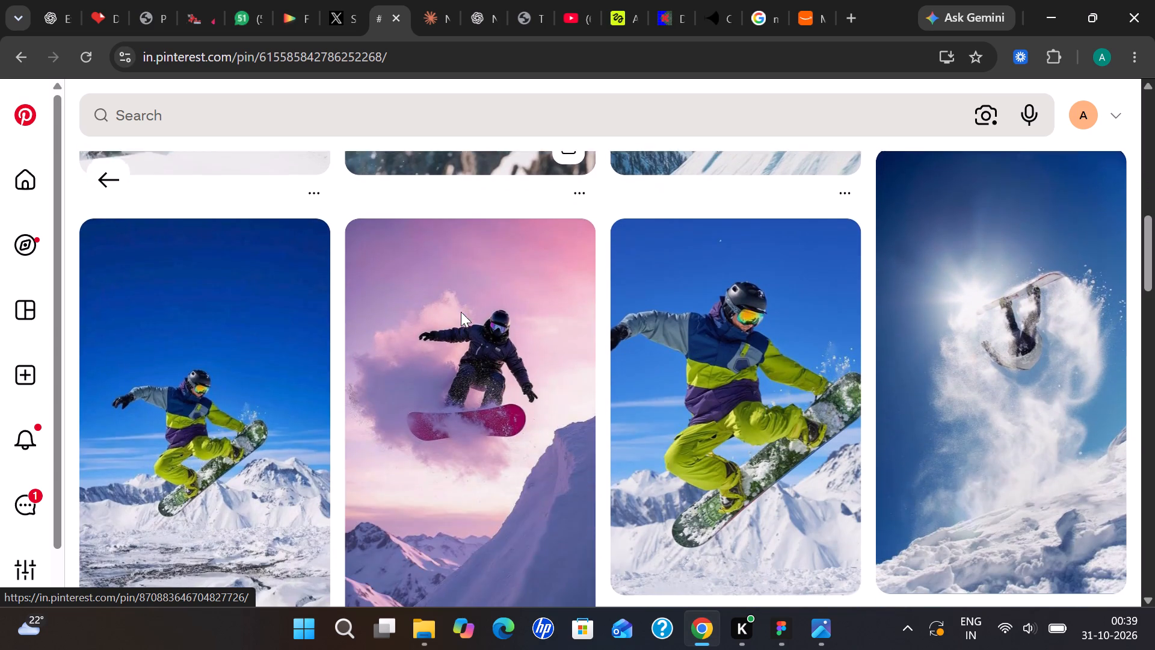
pyautogui.scroll(-1, 461, 312)
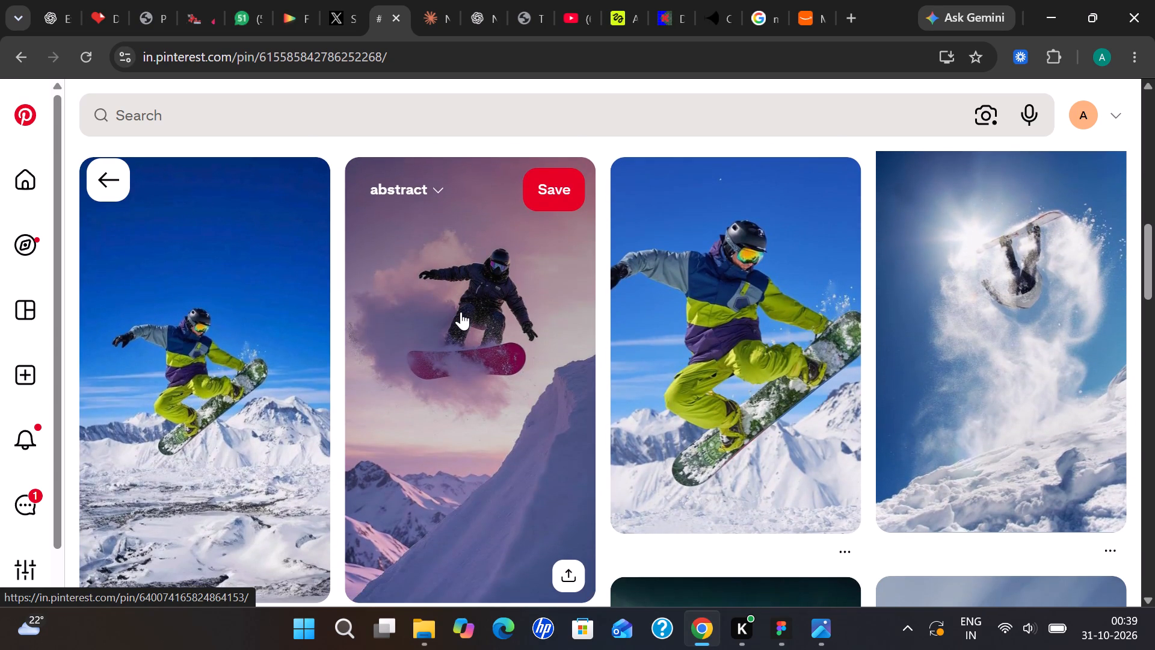
pyautogui.scroll(-1, 461, 312)
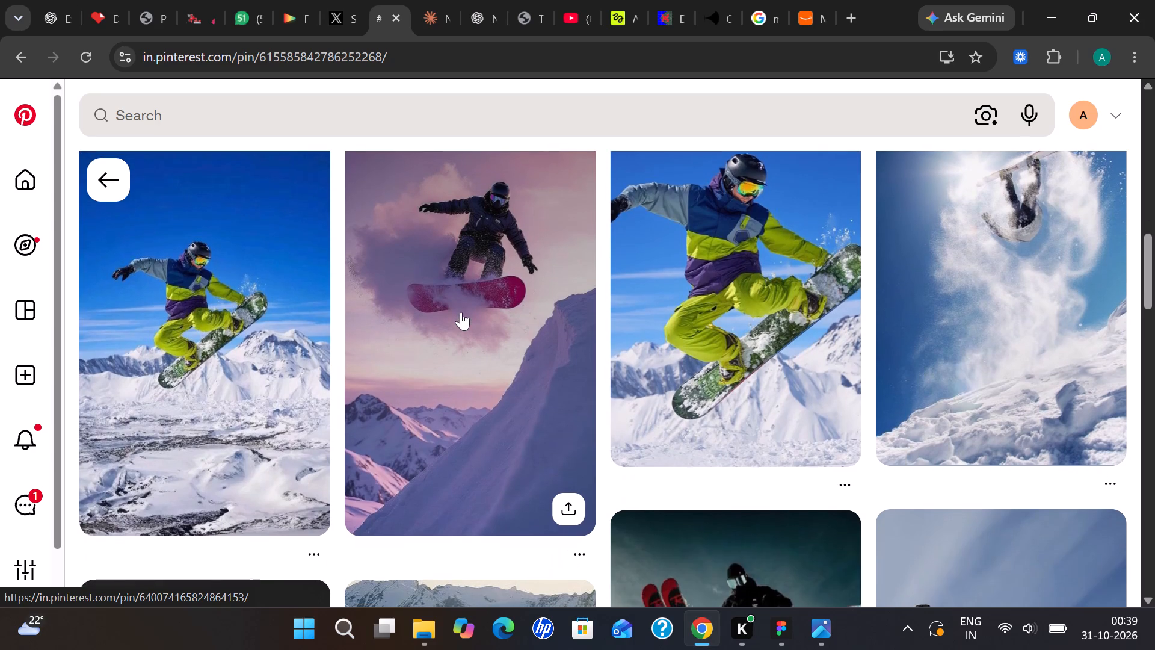
pyautogui.scroll(-1, 461, 312)
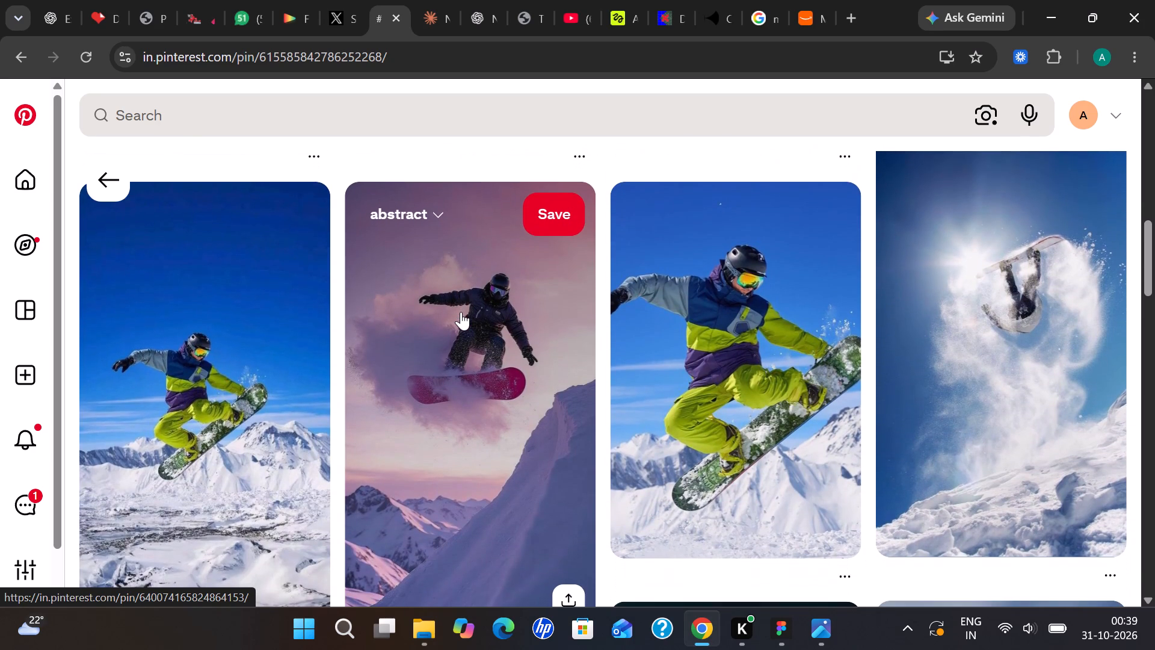
pyautogui.scroll(-1, 461, 312)
pyautogui.hscroll(1, 461, 312)
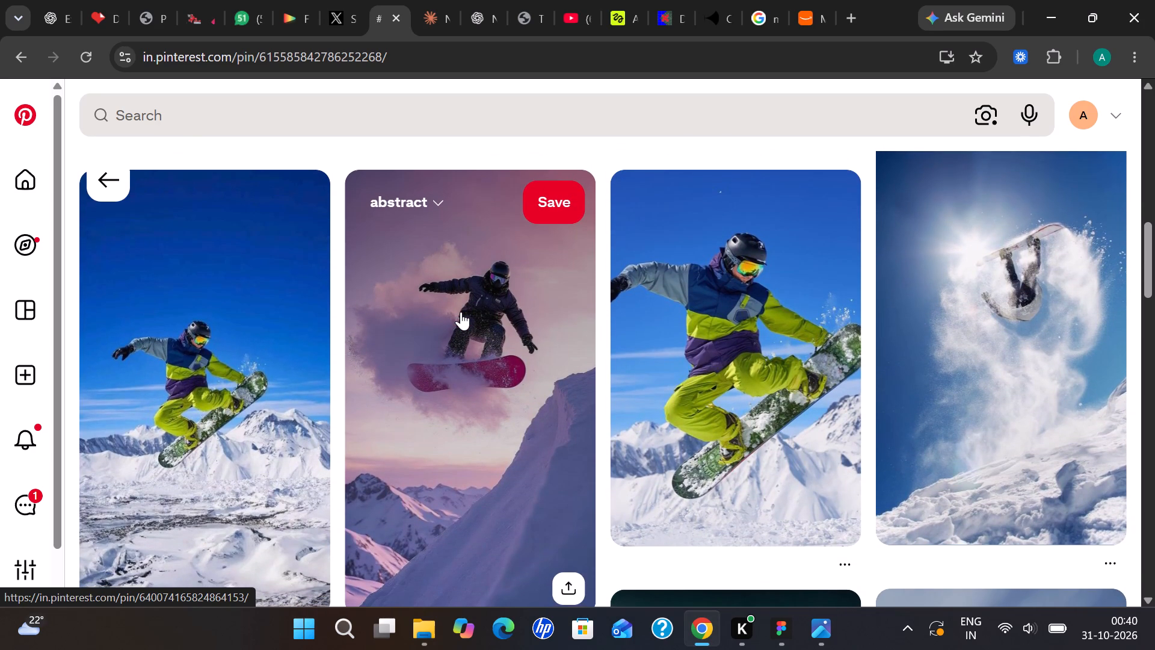
pyautogui.hscroll(1, 461, 312)
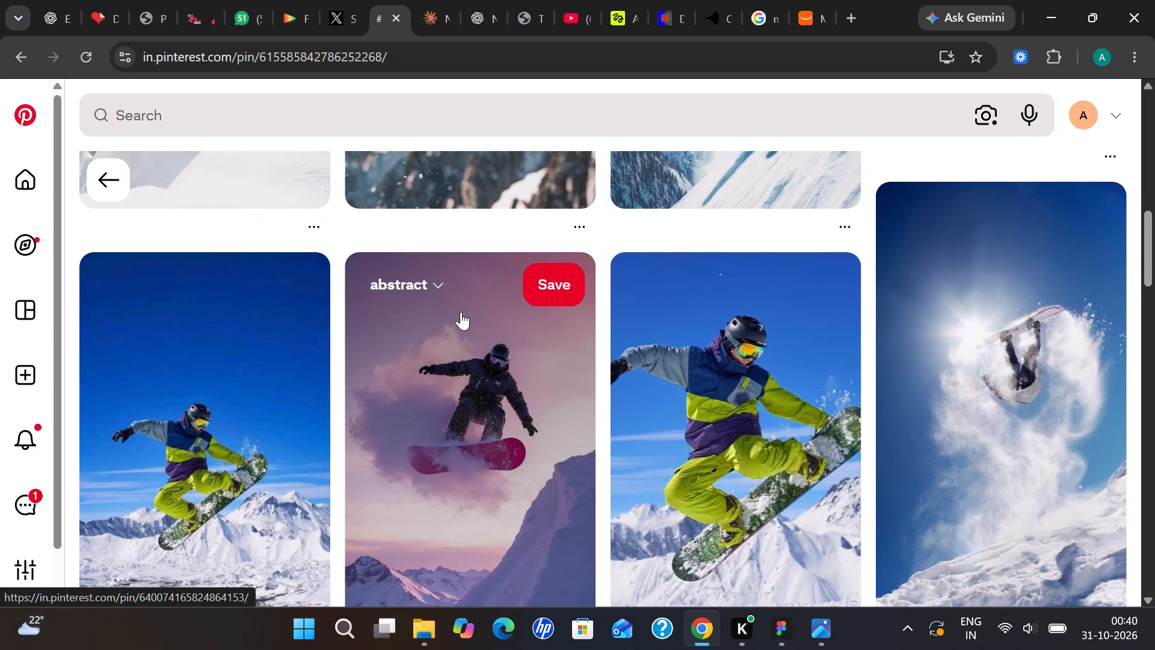
pyautogui.hscroll(1, 461, 312)
pyautogui.scroll(4, 461, 312)
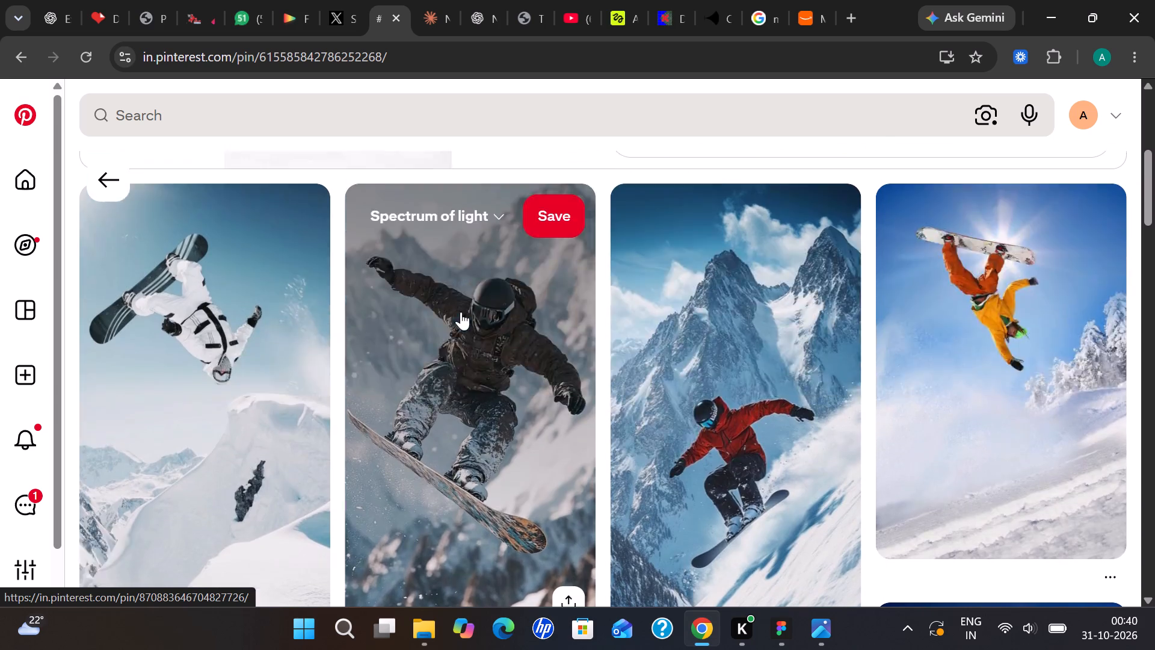
pyautogui.scroll(1, 461, 312)
# Open the pin of the red-jacket snowboarder carving below the peaks to inspect it, and return to the related pins.
pyautogui.scroll(-2, 461, 312)
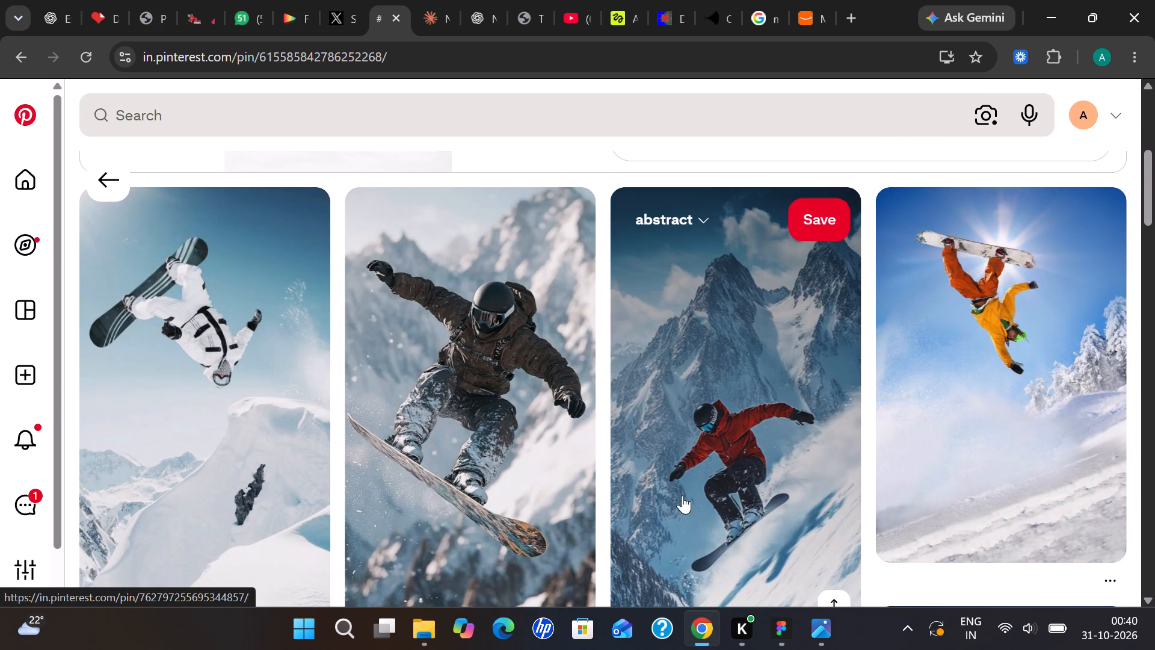
pyautogui.scroll(-1, 684, 460)
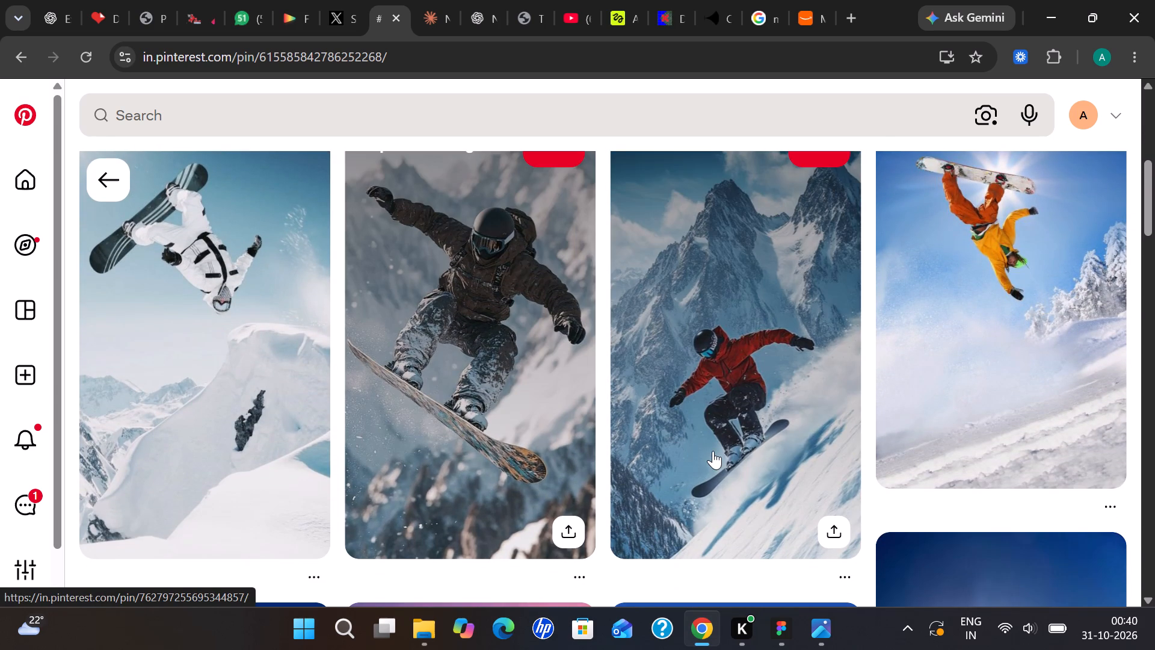
pyautogui.click(714, 451)
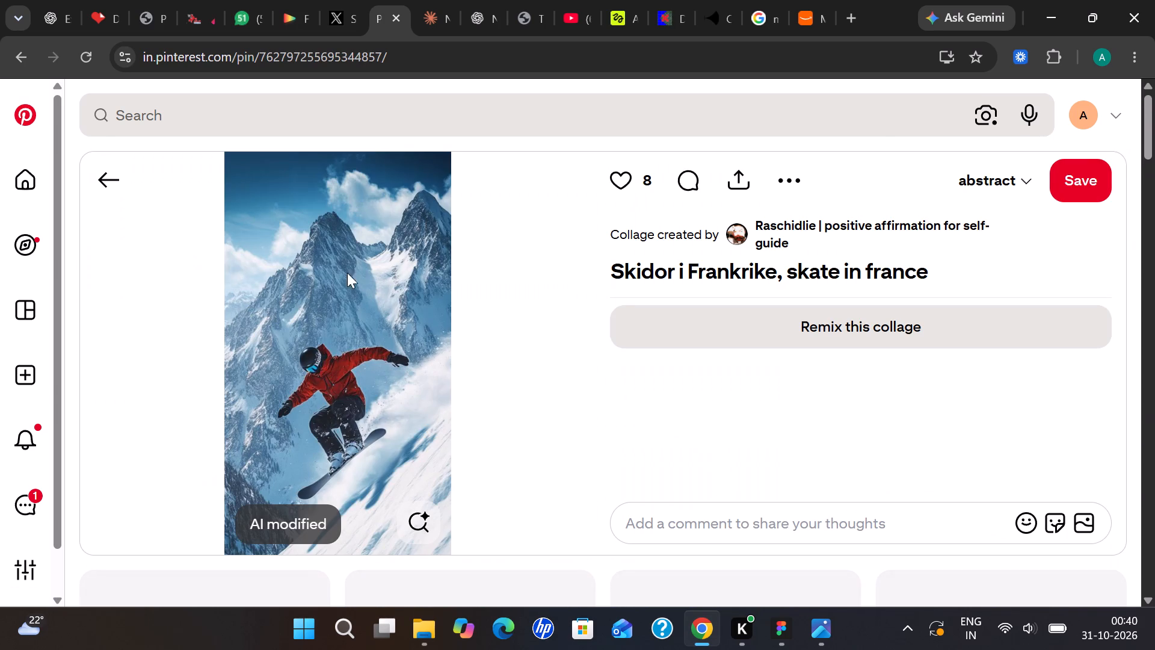
pyautogui.click(125, 182)
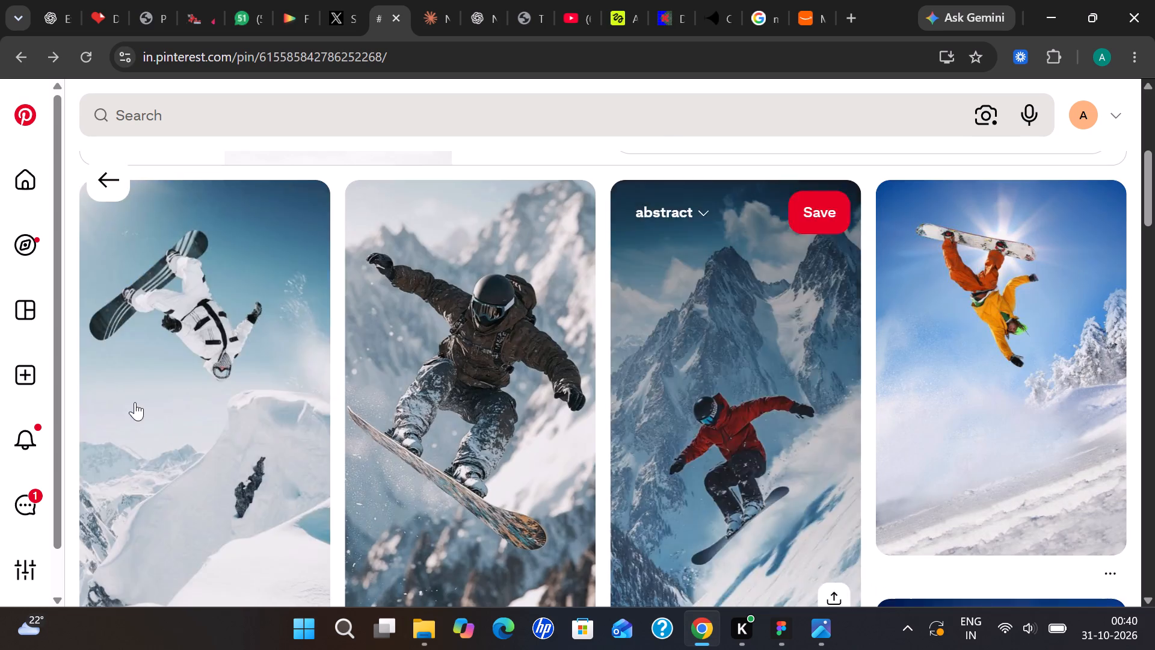
# Open the pin of the upside-down snowboarder in orange and yellow, and bring its image into the FigJam board in Figma.
pyautogui.click(1023, 427)
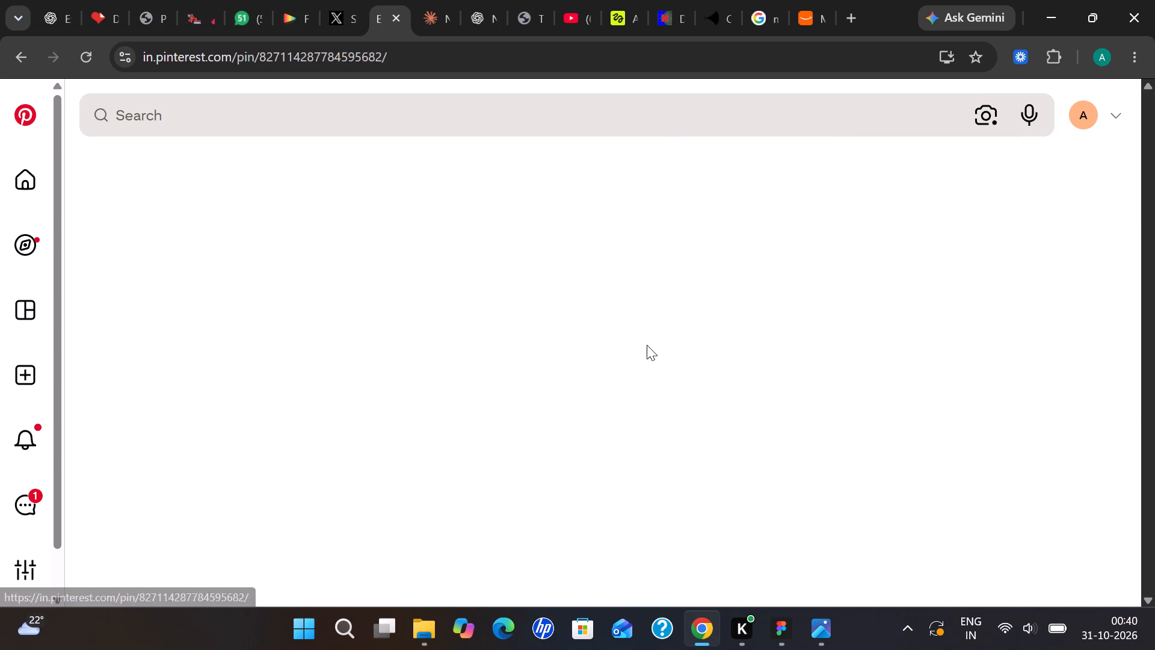
pyautogui.moveTo(342, 299); pyautogui.dragTo(796, 598)
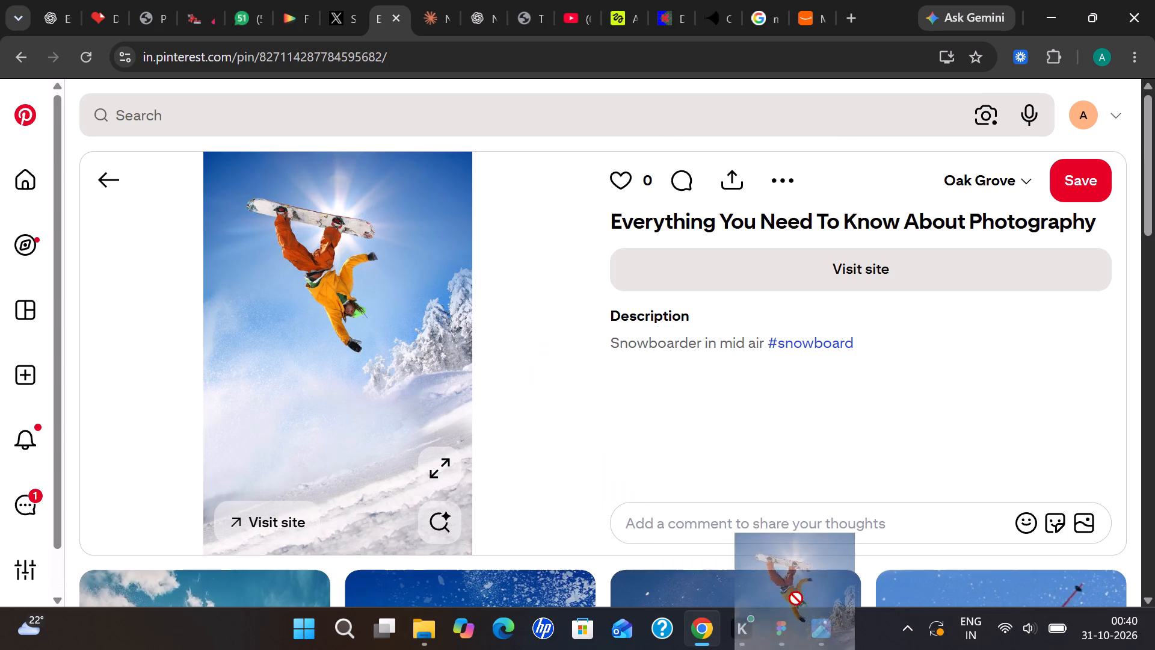
pyautogui.moveTo(796, 598); pyautogui.dragTo(700, 281)
# Place the orange-suited snowboarder image beside the upside-down skier image under Step - 5, top edges aligned, and enlarge it to the same height.
pyautogui.moveTo(701, 296); pyautogui.dragTo(603, 311)
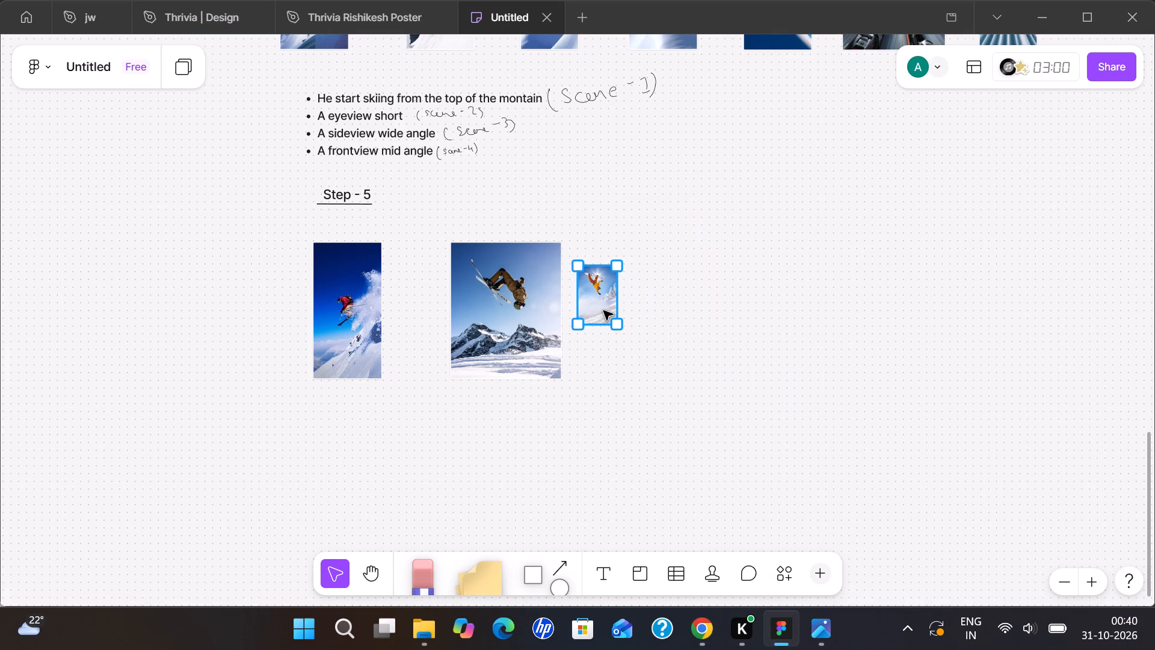
pyautogui.moveTo(603, 311); pyautogui.dragTo(661, 294)
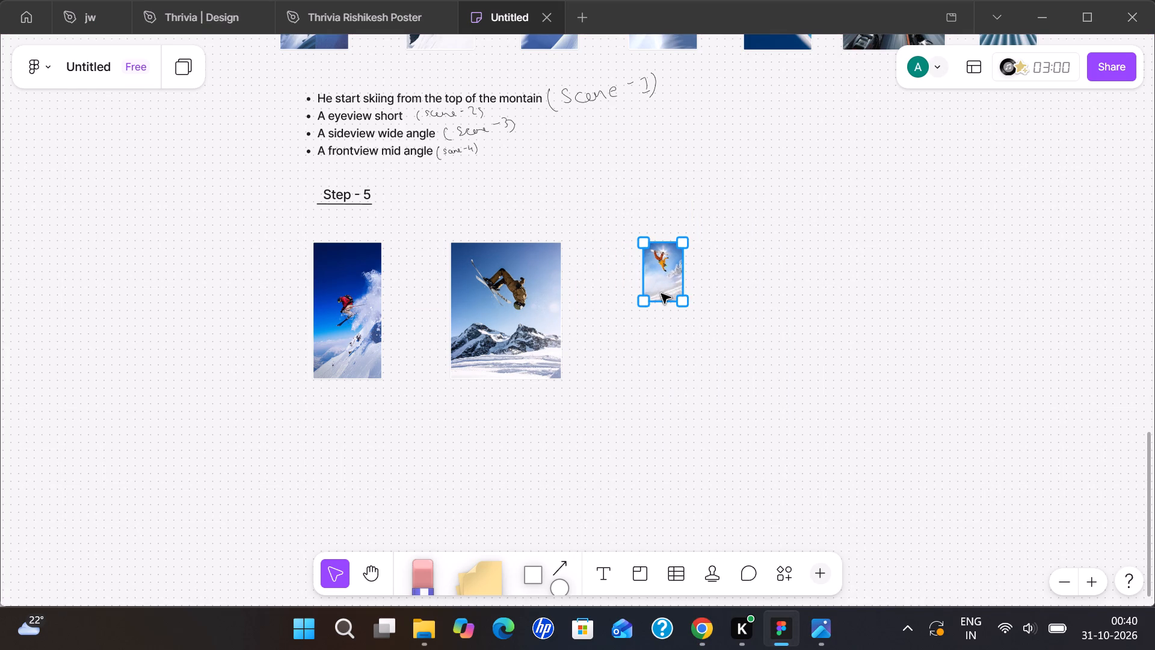
pyautogui.moveTo(661, 294); pyautogui.dragTo(680, 294)
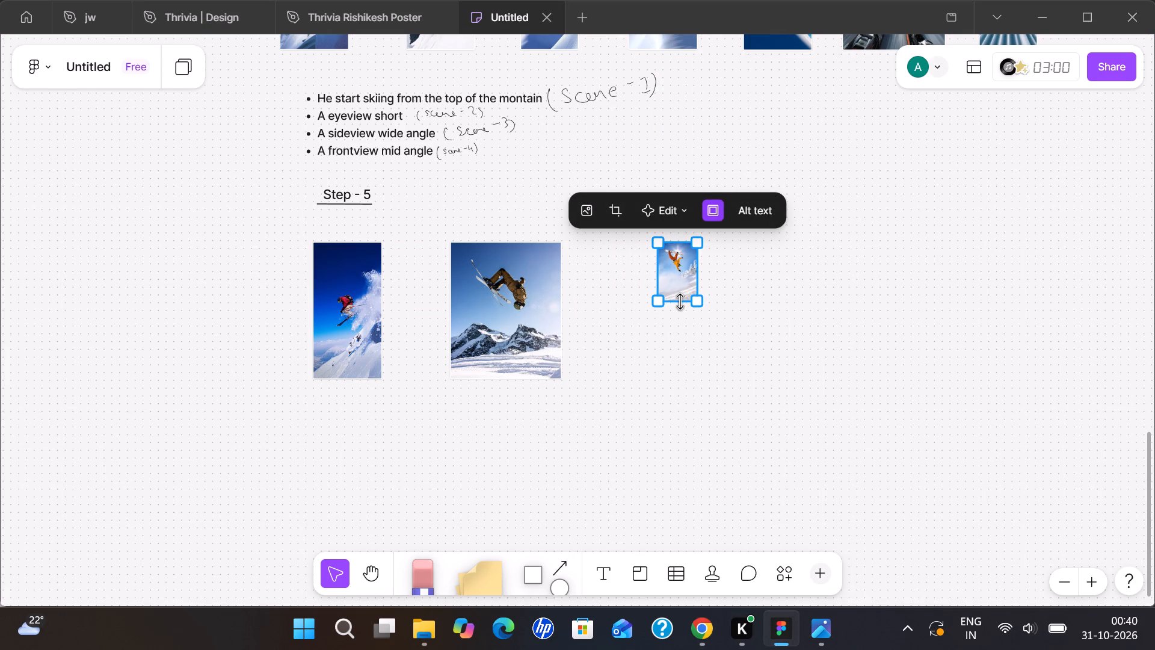
pyautogui.moveTo(680, 302); pyautogui.dragTo(668, 373)
pyautogui.click(788, 355)
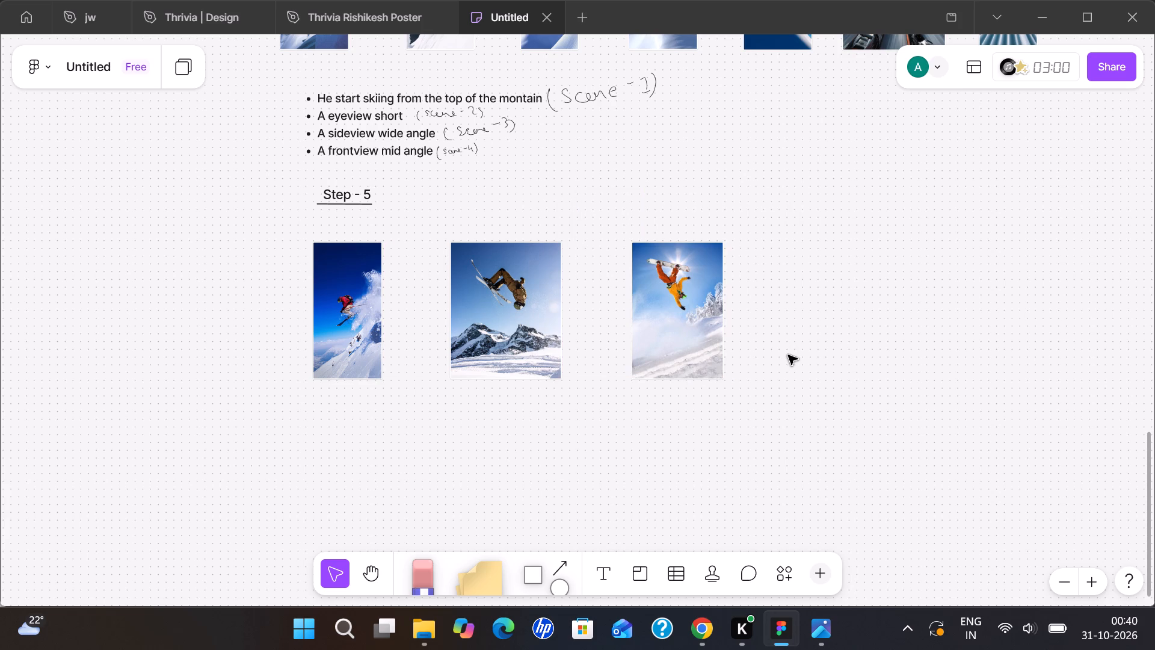
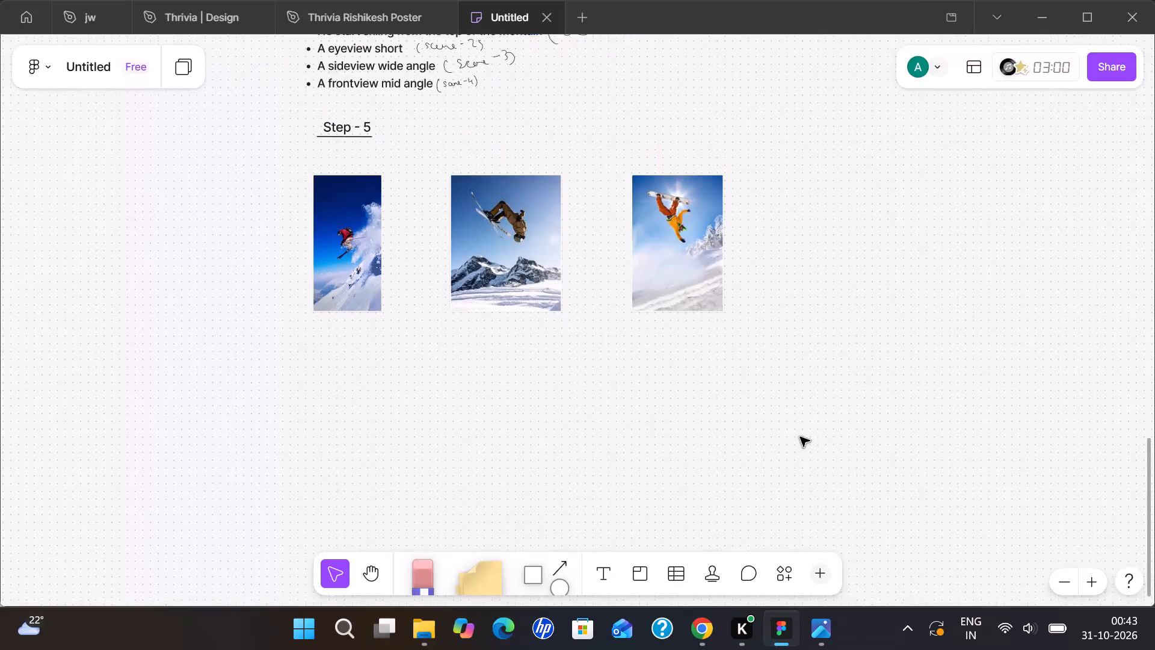
# Review the storyboard from the Step - 5 image row up through Step - 4 to the MONSTER AD heading, and return to Step - 5.
pyautogui.scroll(1, 800, 437)
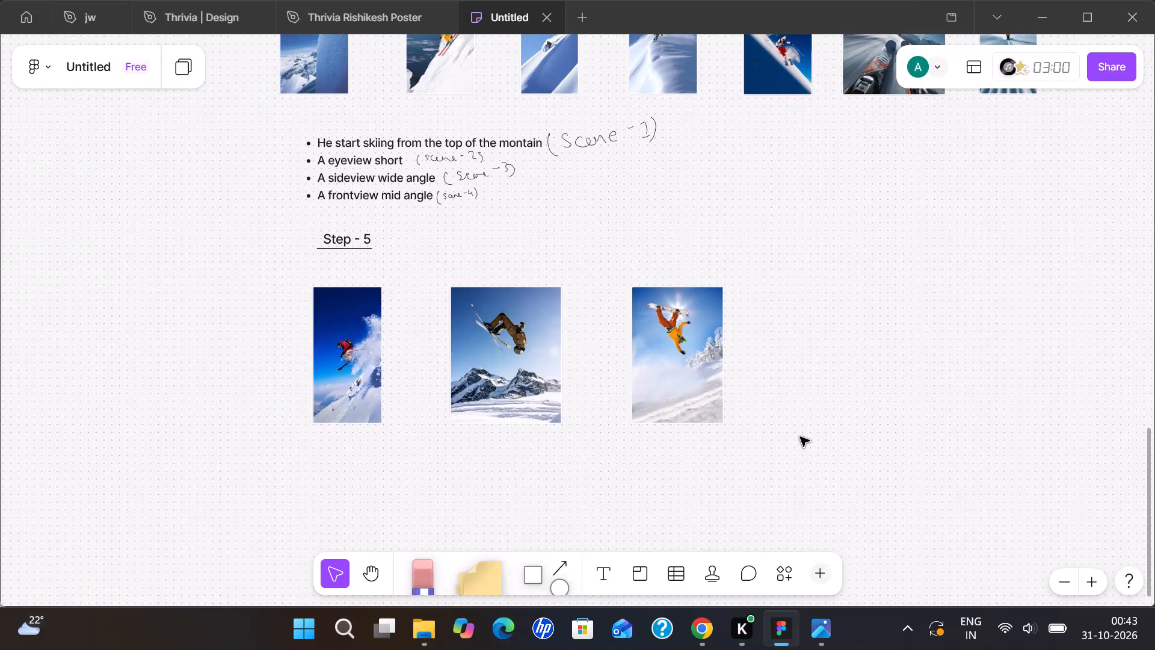
pyautogui.scroll(1, 800, 437)
pyautogui.scroll(-1, 800, 437)
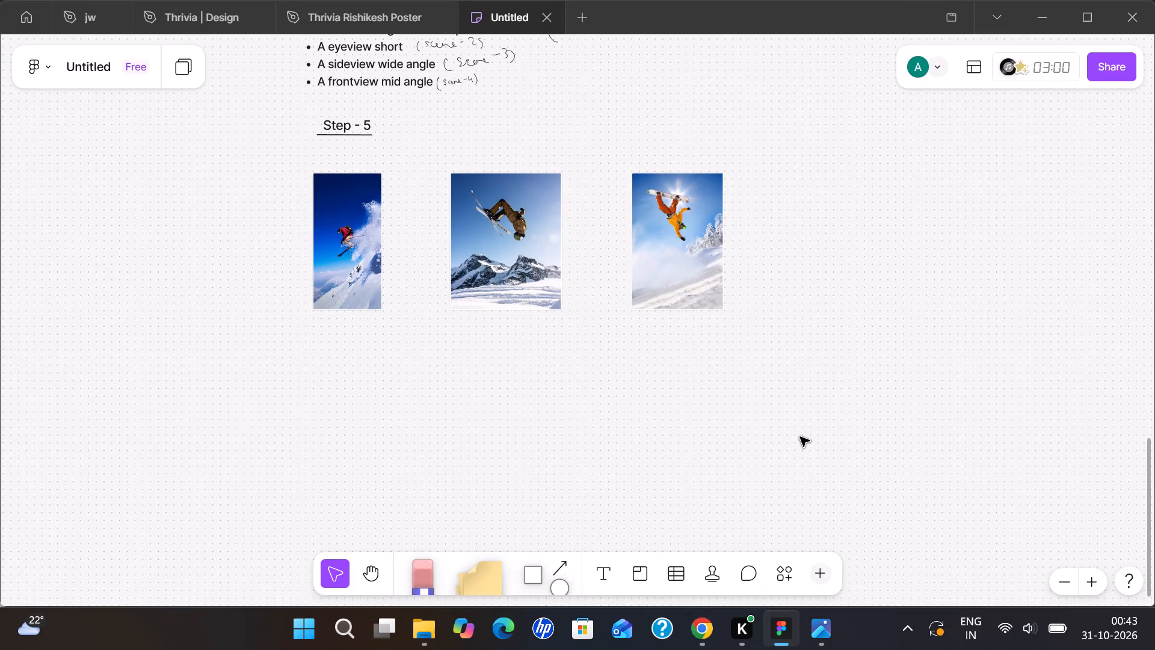
pyautogui.scroll(-1, 800, 437)
pyautogui.scroll(2, 800, 437)
pyautogui.scroll(-4, 800, 437)
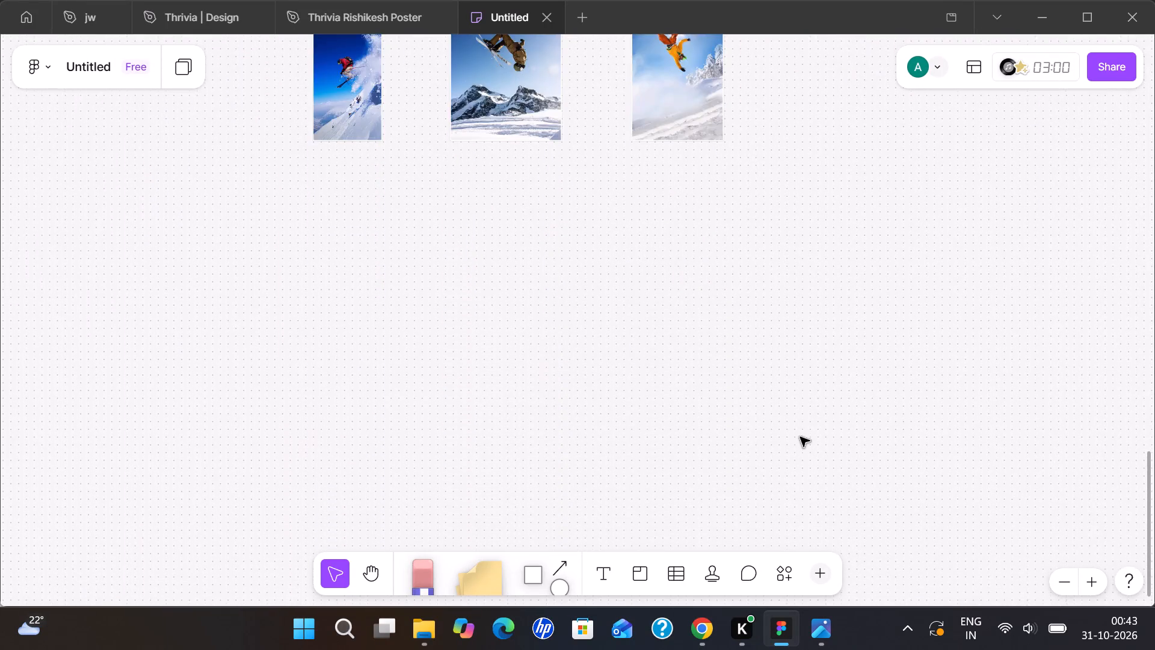
pyautogui.scroll(1, 800, 437)
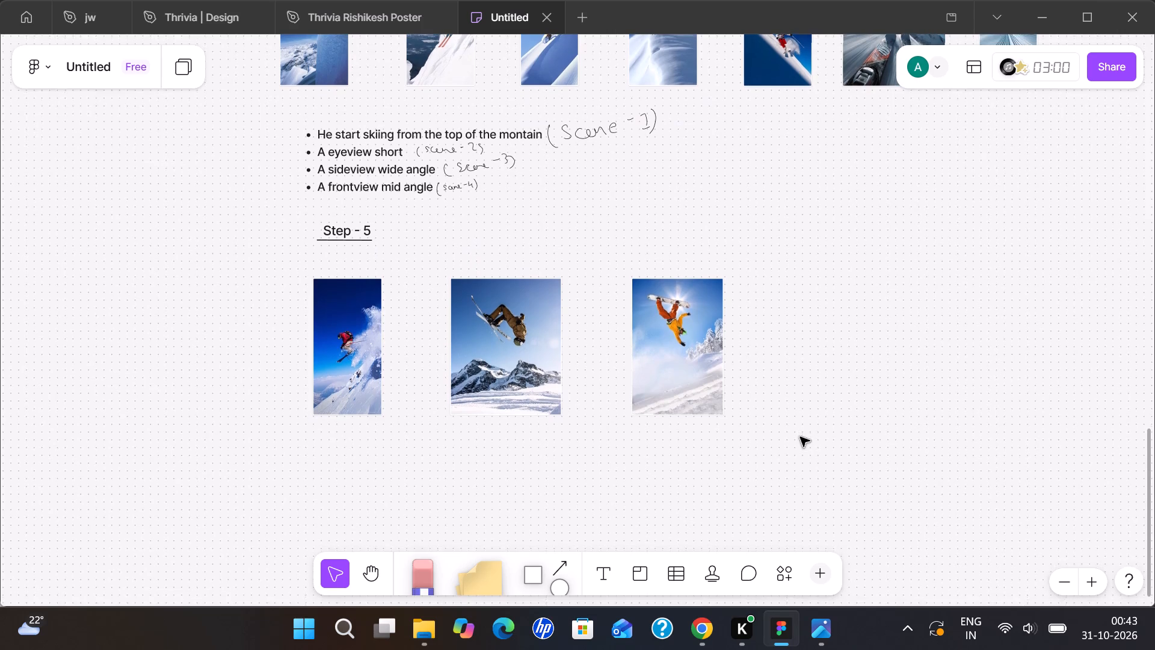
pyautogui.scroll(2, 800, 437)
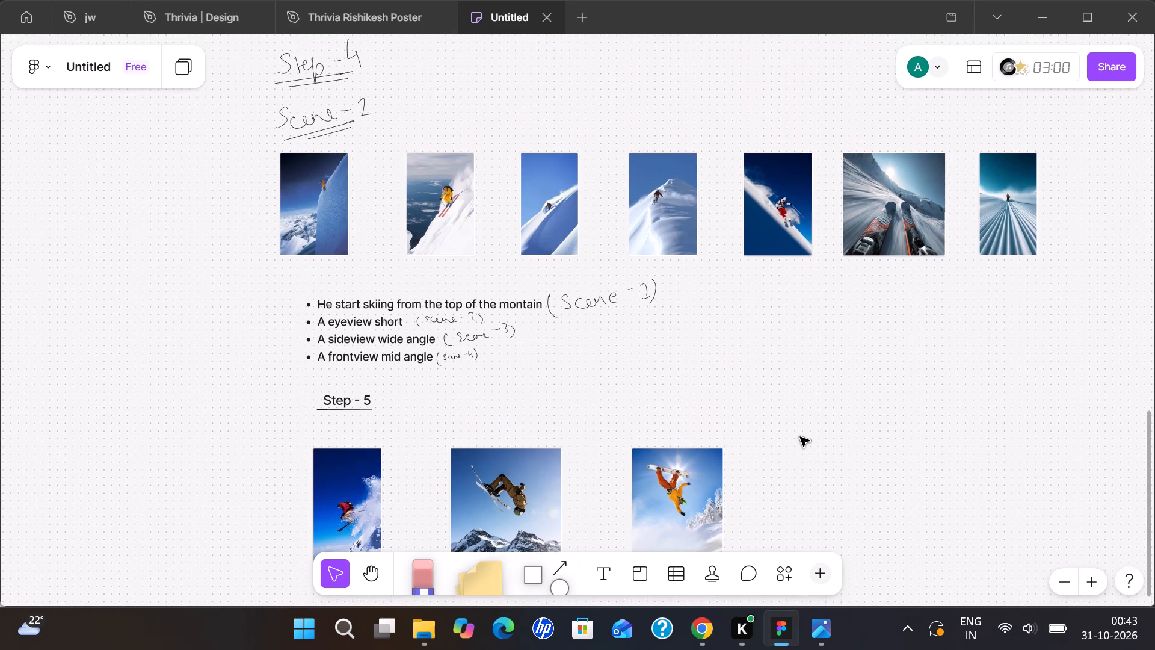
pyautogui.scroll(3, 800, 437)
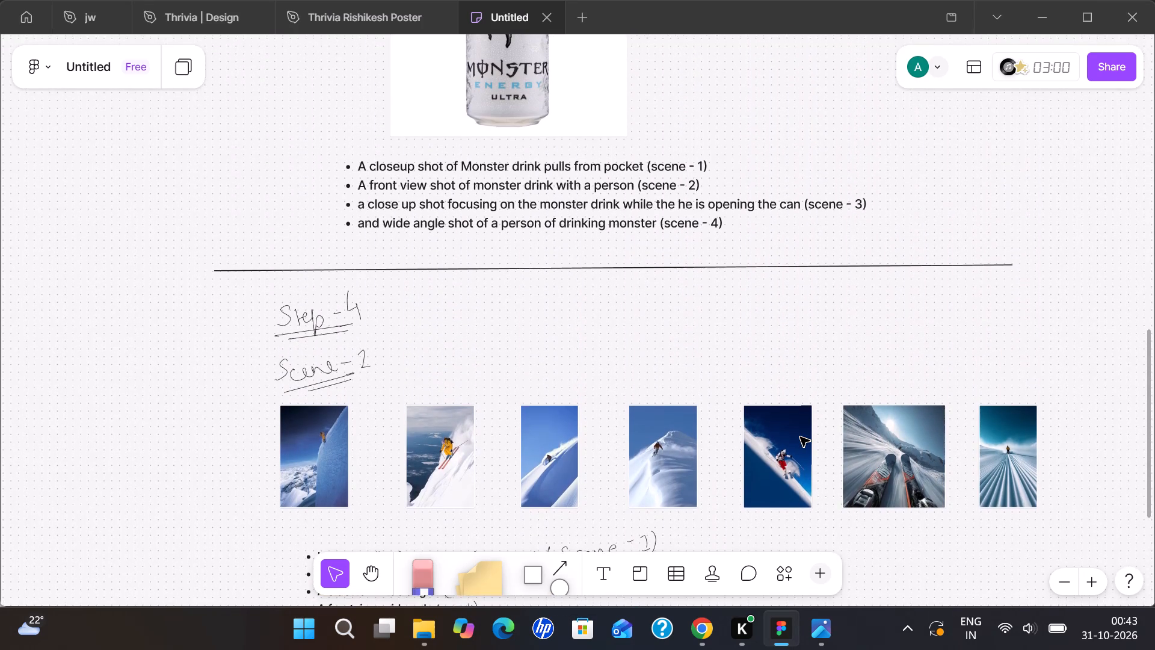
pyautogui.scroll(4, 800, 437)
pyautogui.hscroll(1, 800, 437)
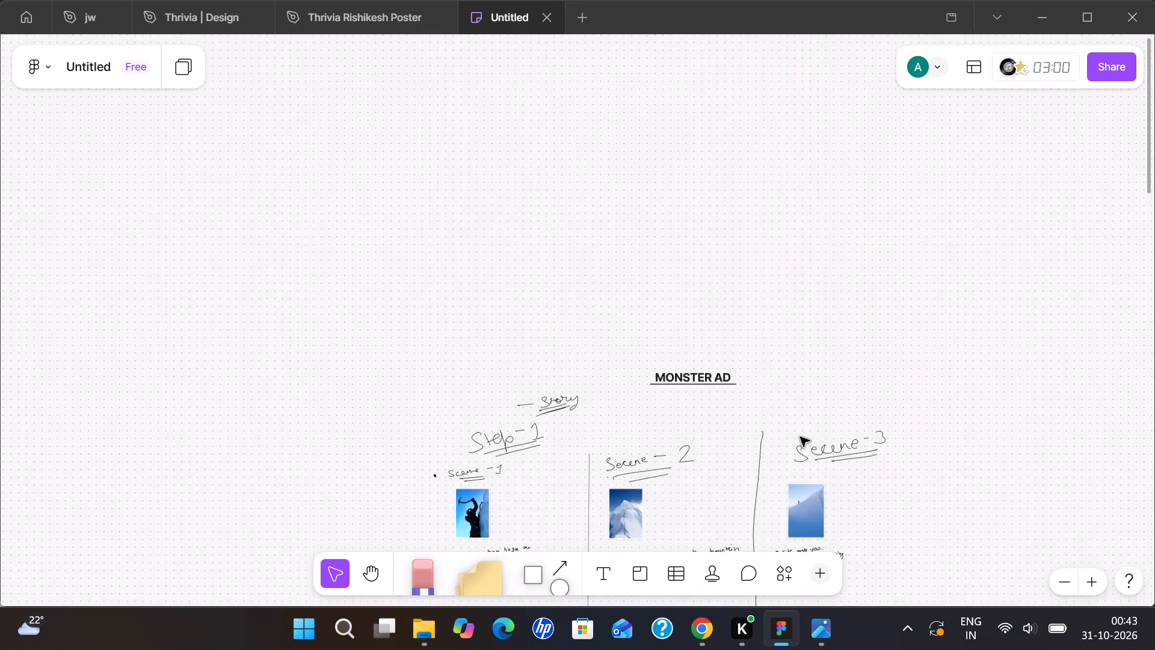
pyautogui.hscroll(1, 800, 437)
pyautogui.scroll(-1, 800, 437)
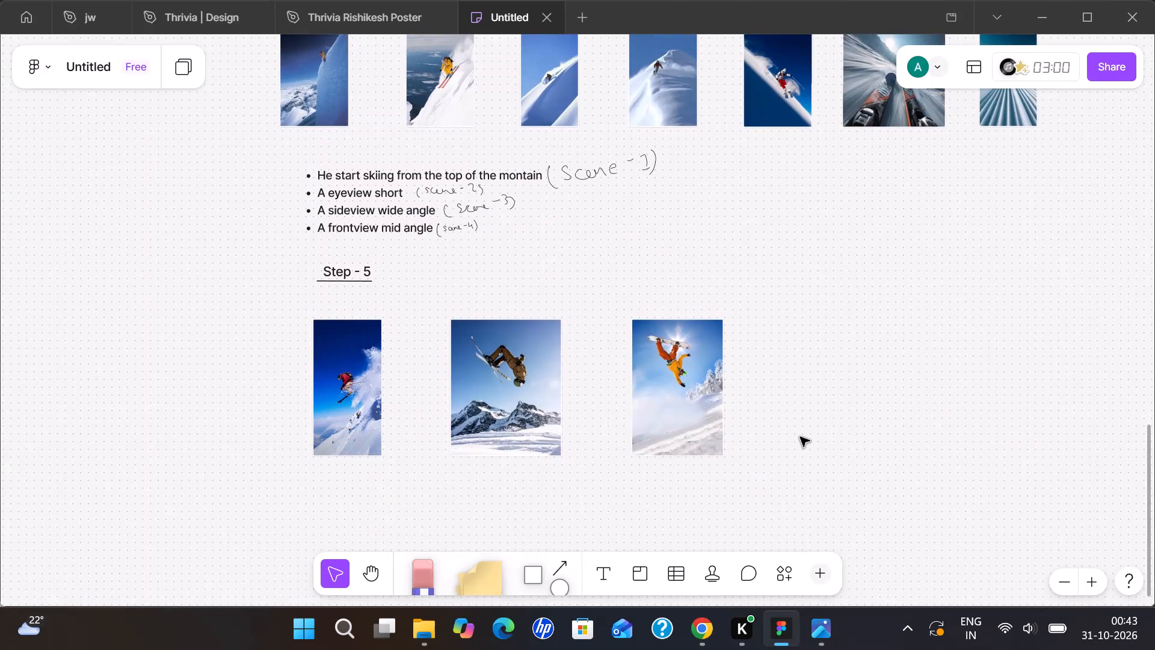
pyautogui.scroll(-2, 800, 437)
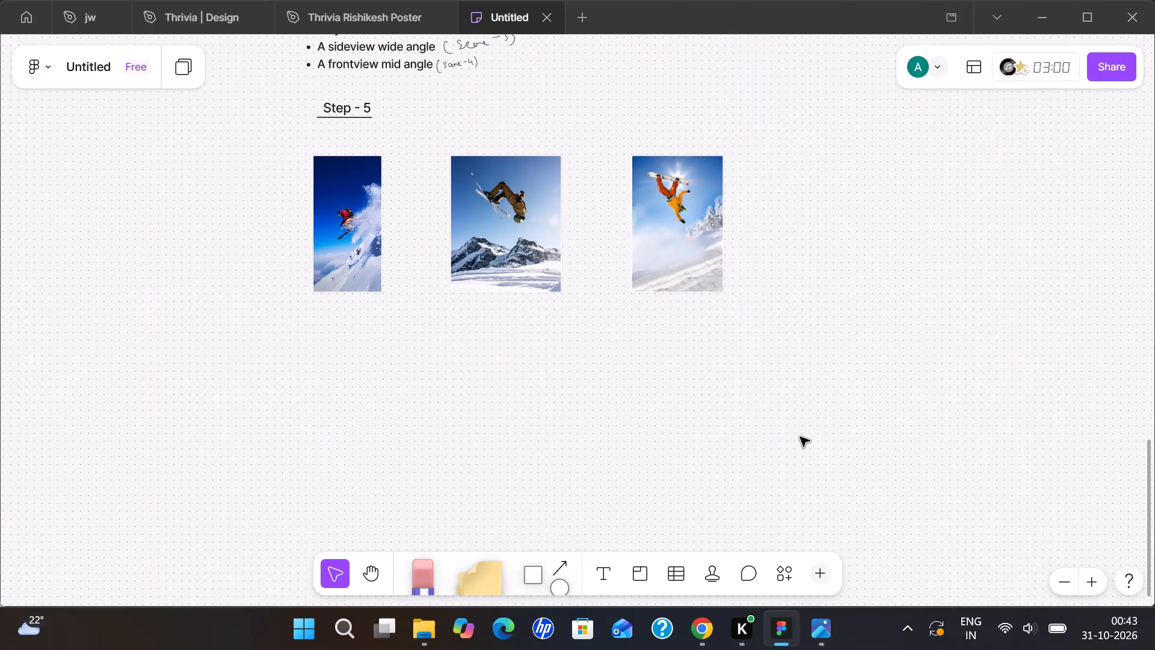
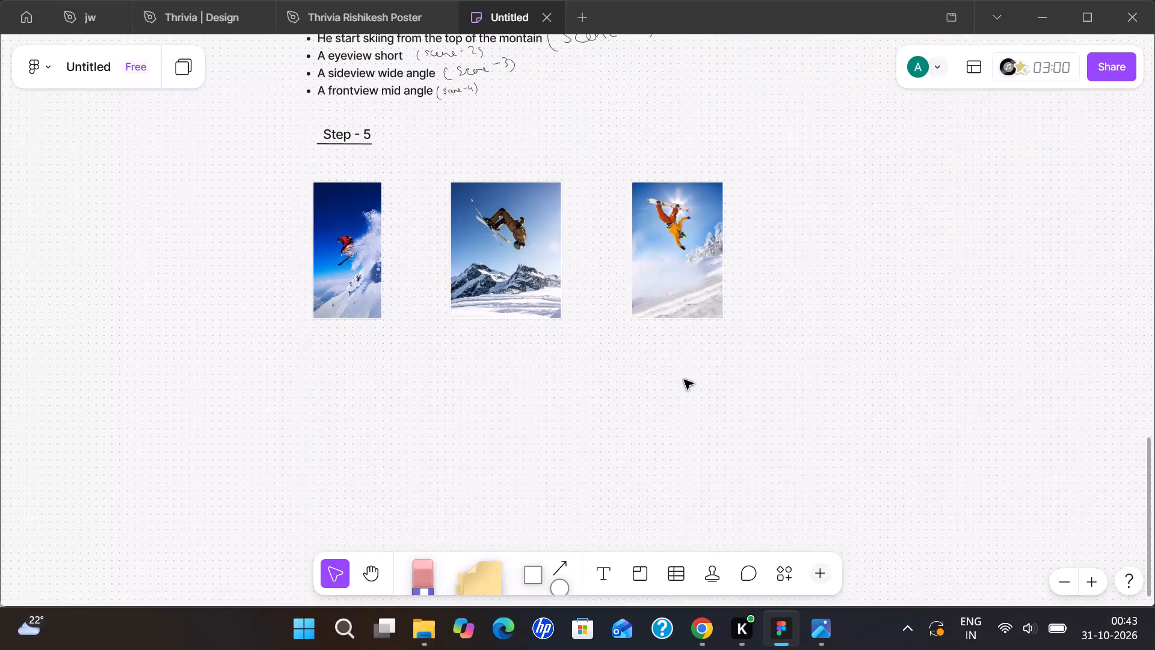
# Move the third Step - 5 image, the upside-down snowboarder in orange, slightly closer to the middle flipping skier image.
pyautogui.scroll(1, 684, 380)
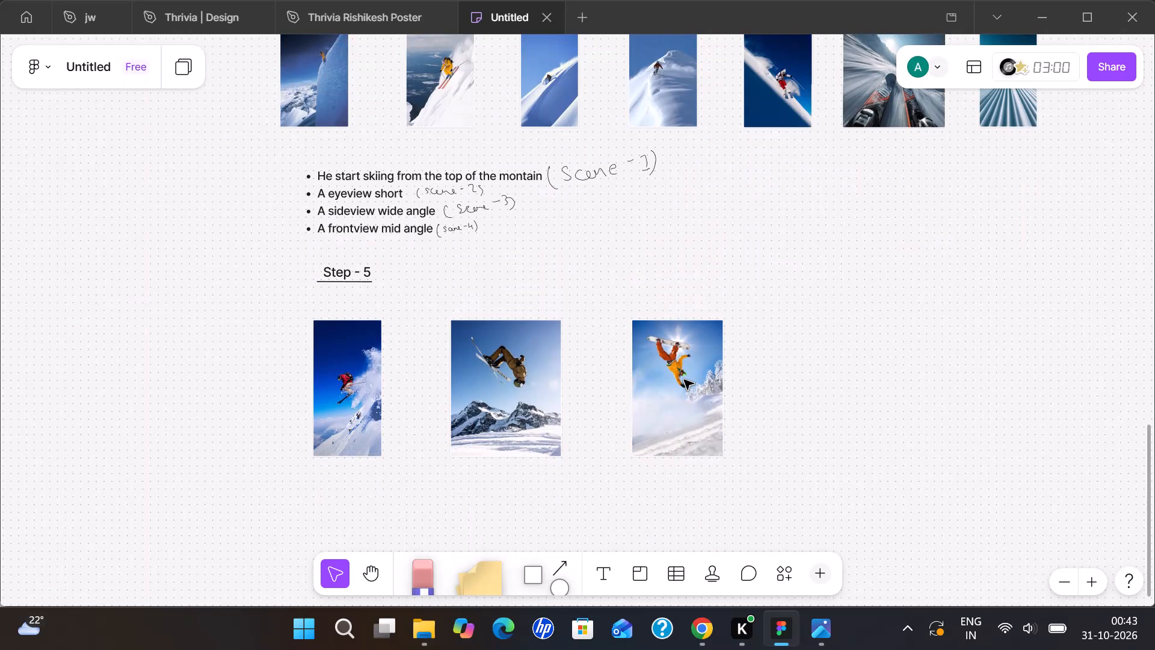
pyautogui.doubleClick(684, 380)
pyautogui.click(855, 401)
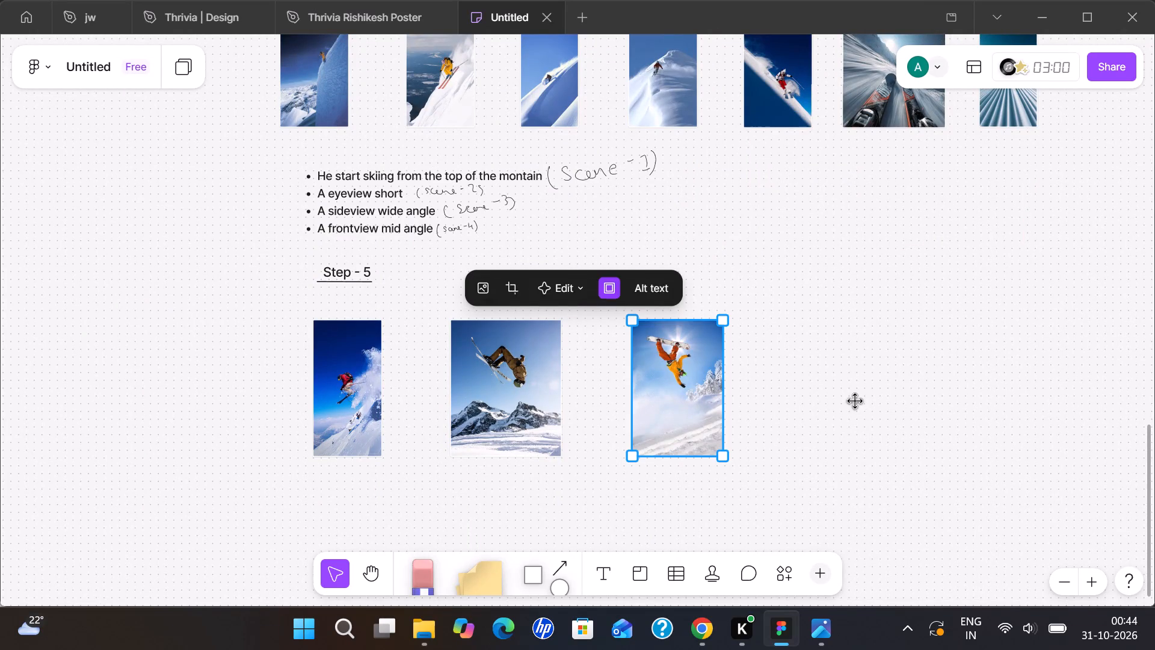
pyautogui.moveTo(685, 394); pyautogui.dragTo(669, 395)
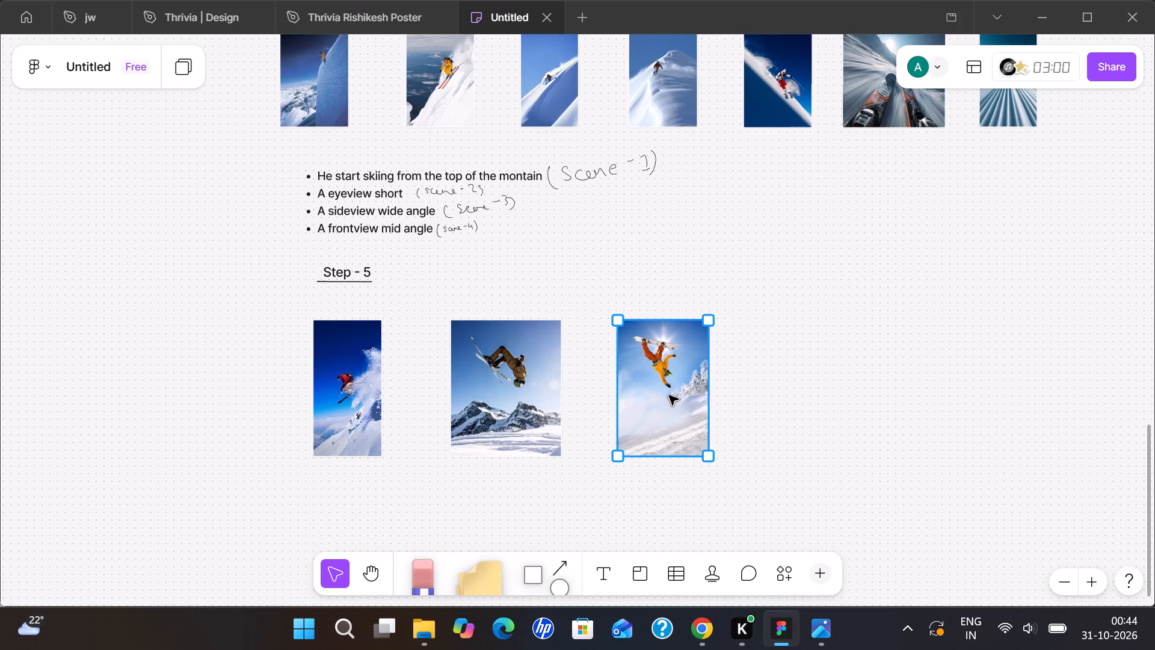
pyautogui.moveTo(669, 395); pyautogui.dragTo(666, 396)
pyautogui.click(976, 432)
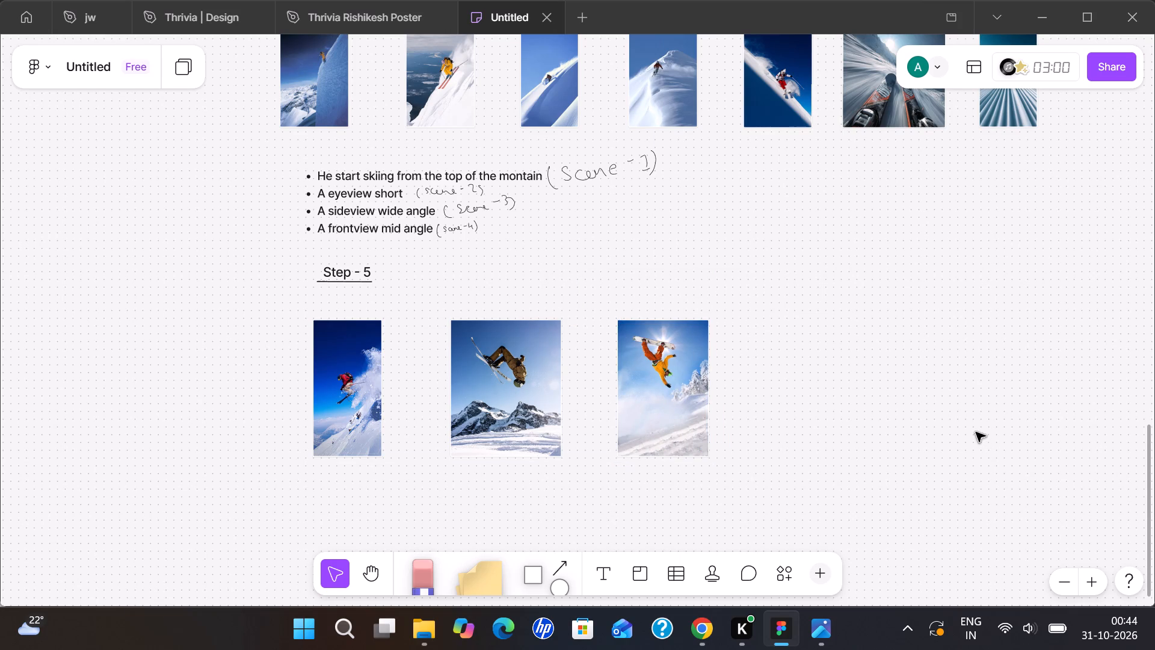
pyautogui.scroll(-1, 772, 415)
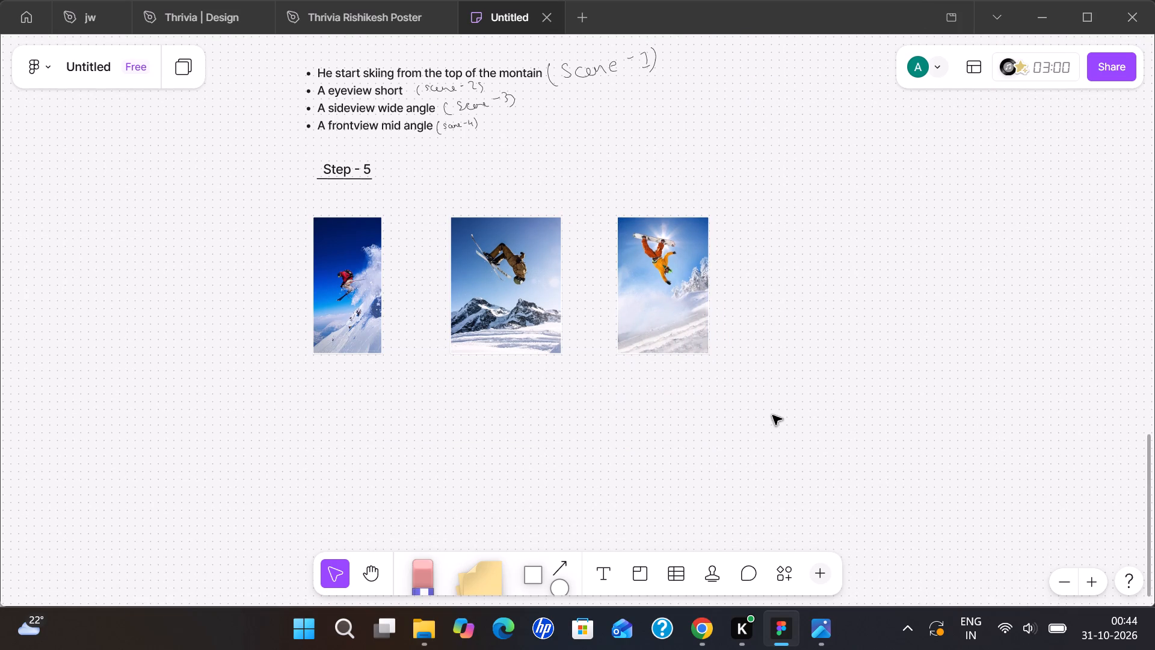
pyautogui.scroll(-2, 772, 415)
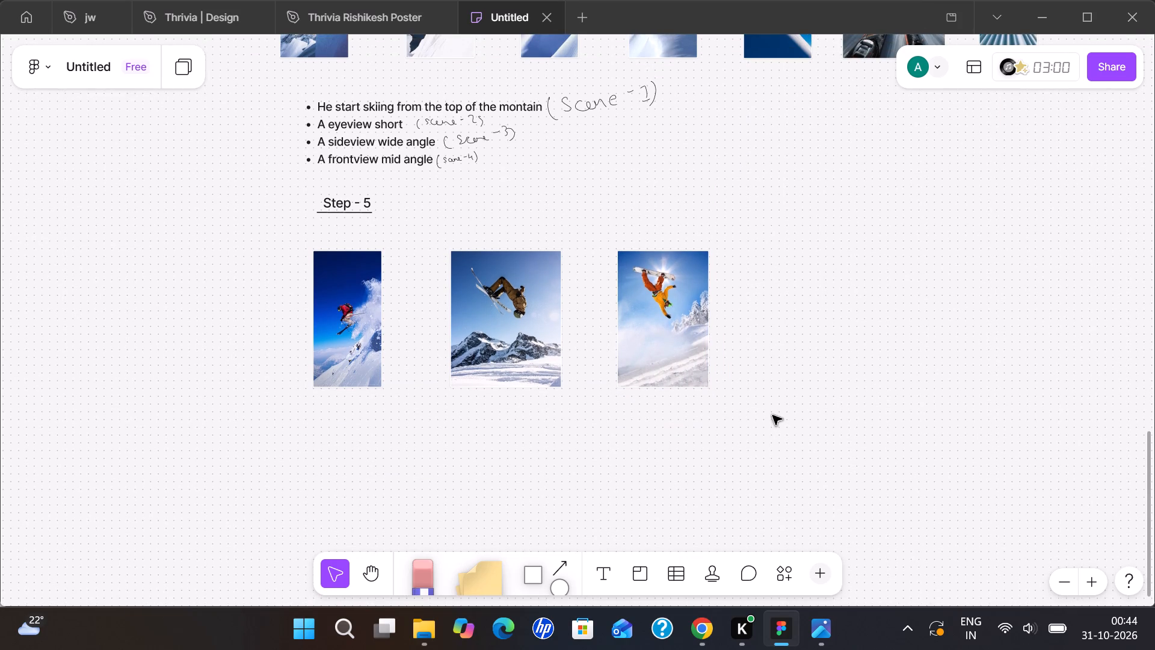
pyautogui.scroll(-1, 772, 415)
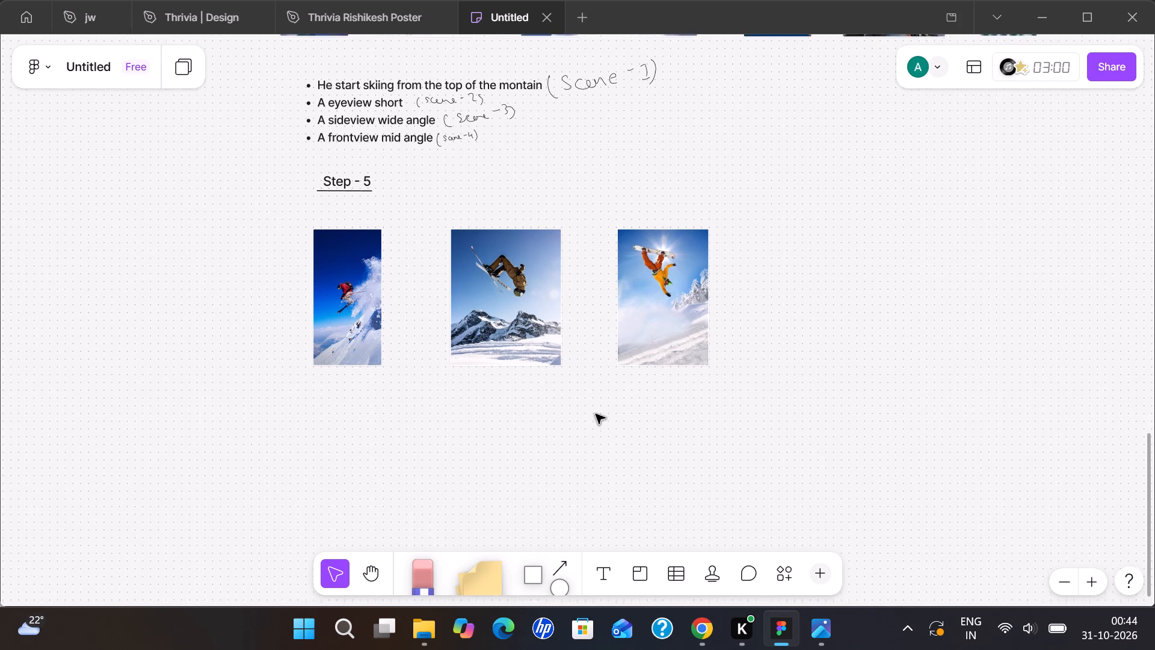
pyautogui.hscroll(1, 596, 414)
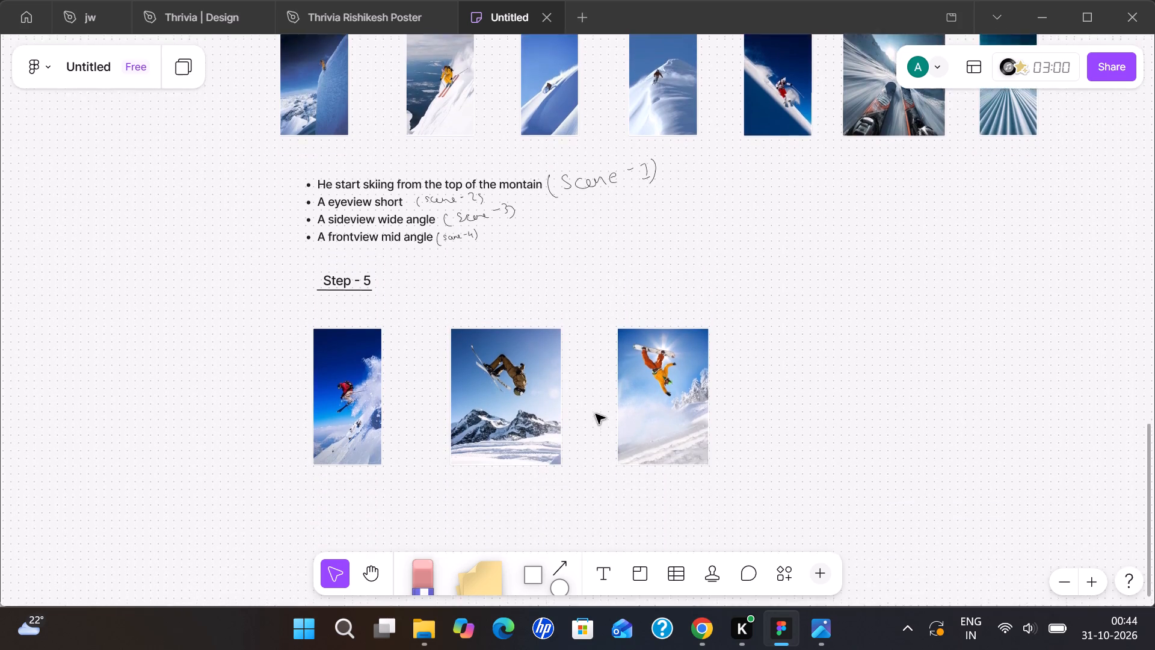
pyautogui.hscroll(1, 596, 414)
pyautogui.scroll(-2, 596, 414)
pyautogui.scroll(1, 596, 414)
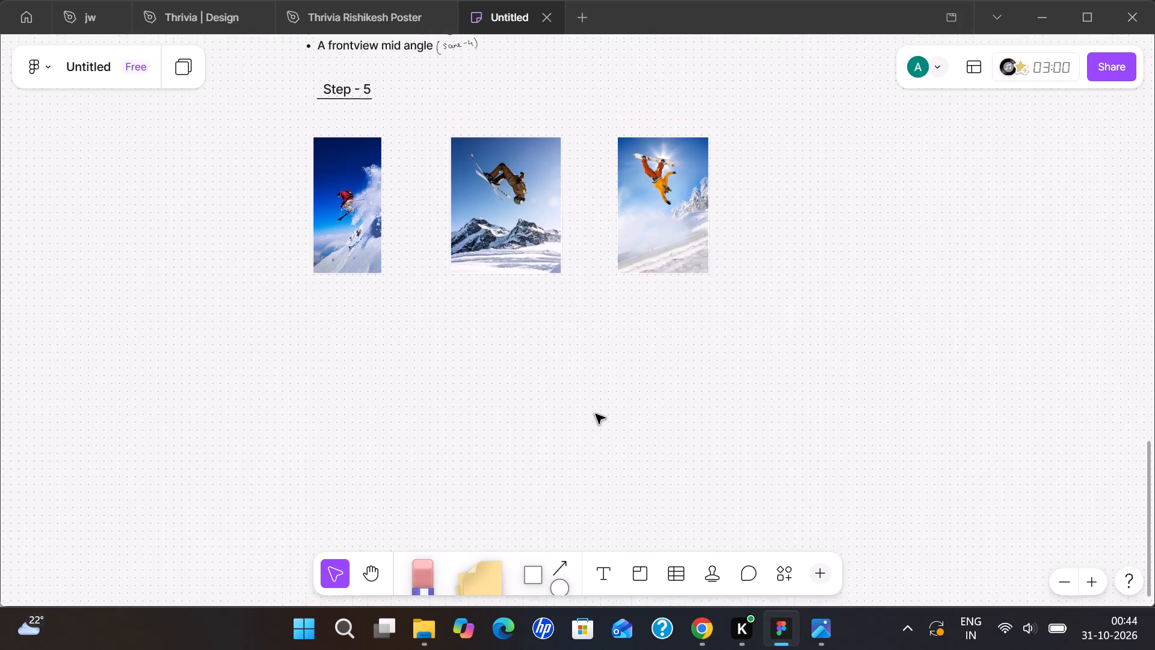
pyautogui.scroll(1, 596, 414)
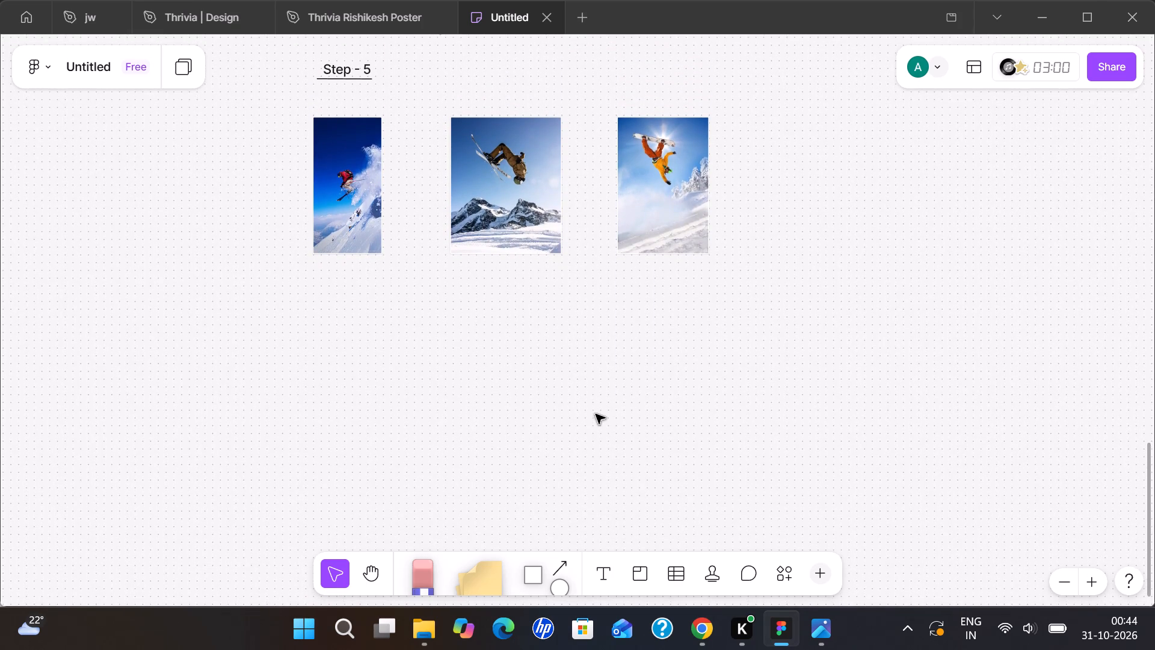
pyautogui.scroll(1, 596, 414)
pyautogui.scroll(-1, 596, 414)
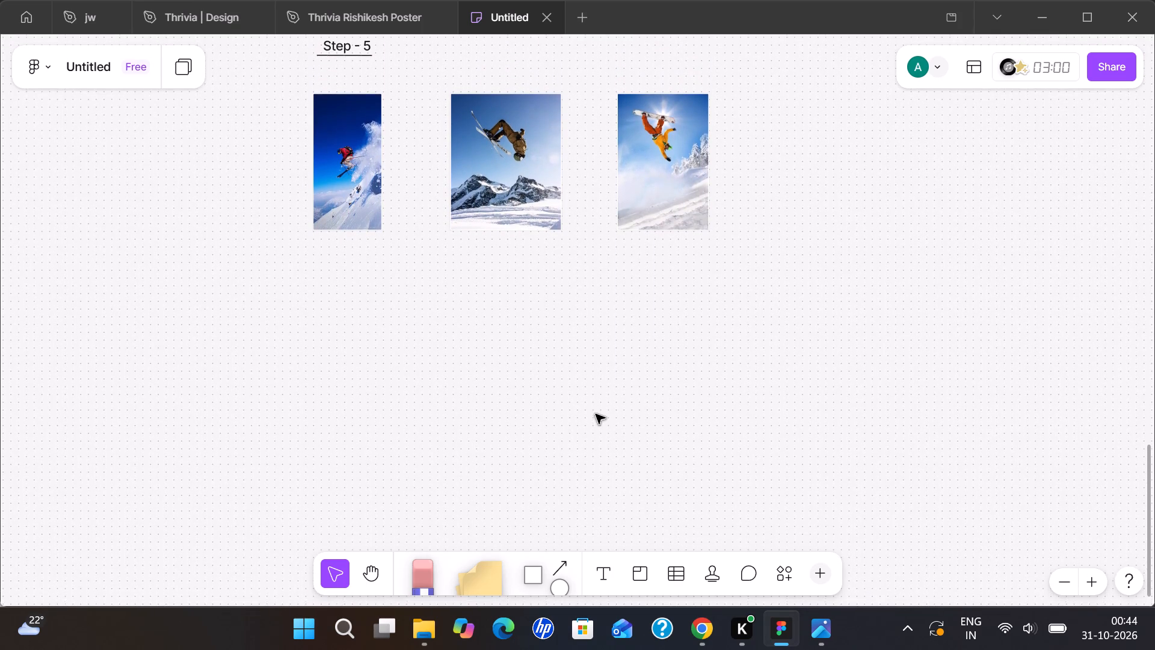
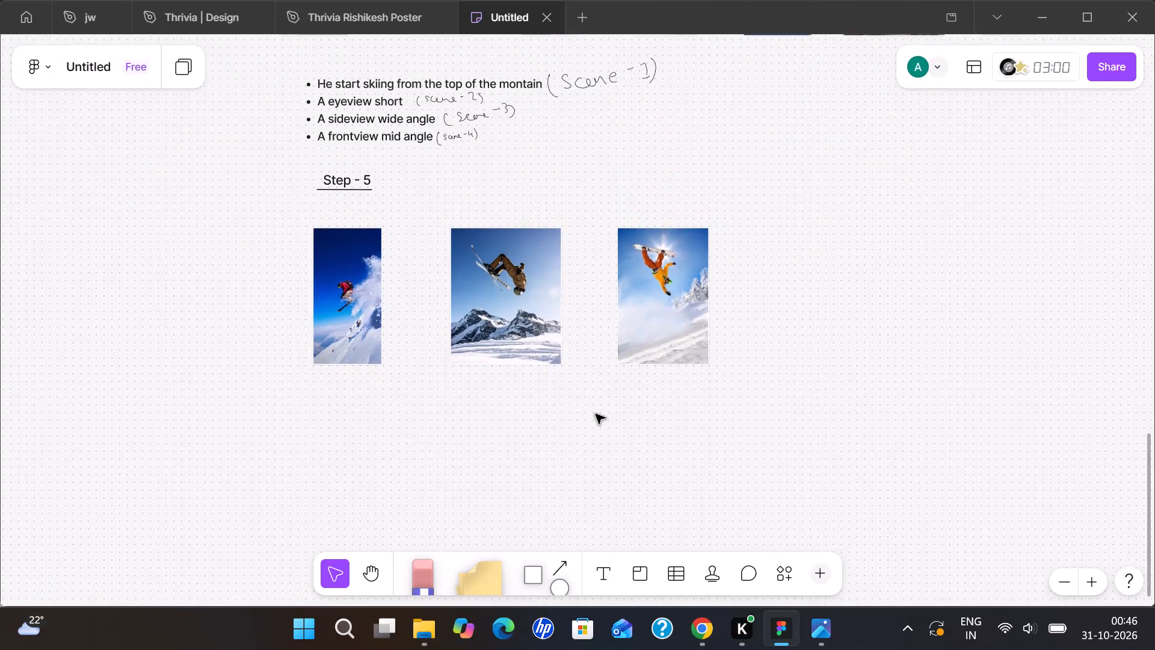
# Review the whole Monster ad storyboard, from the Step-1 climbing scenes through Step-2, Step - 3 and Step-4 to the Step - 5 images.
pyautogui.scroll(-1, 596, 414)
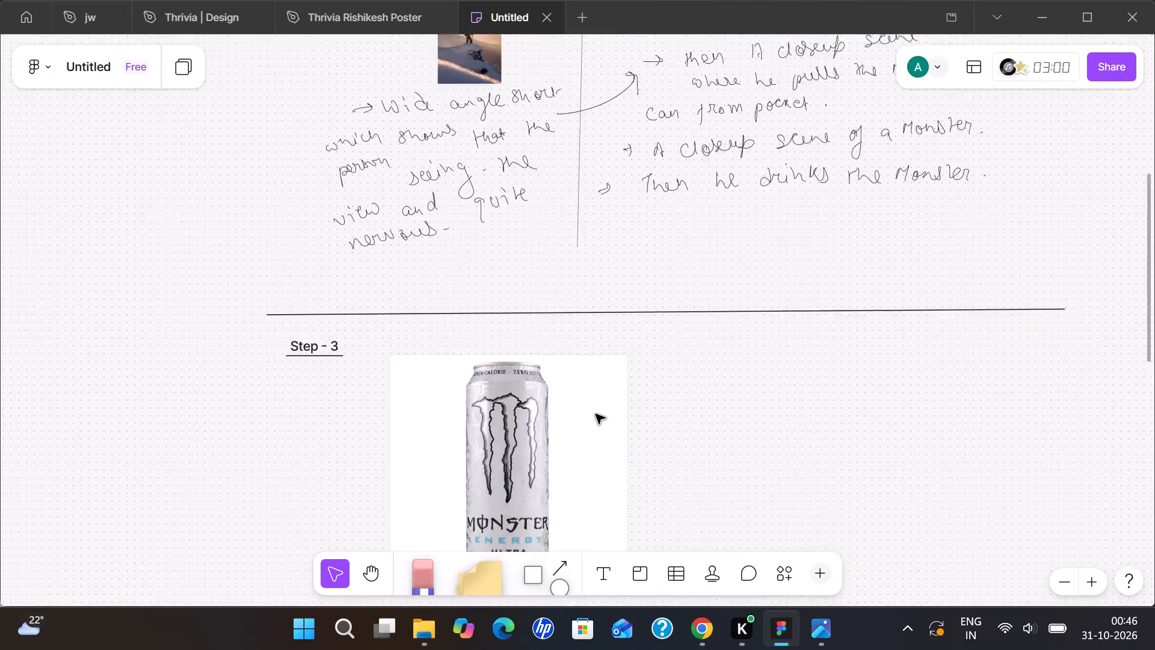
pyautogui.scroll(-1, 596, 414)
pyautogui.scroll(5, 596, 414)
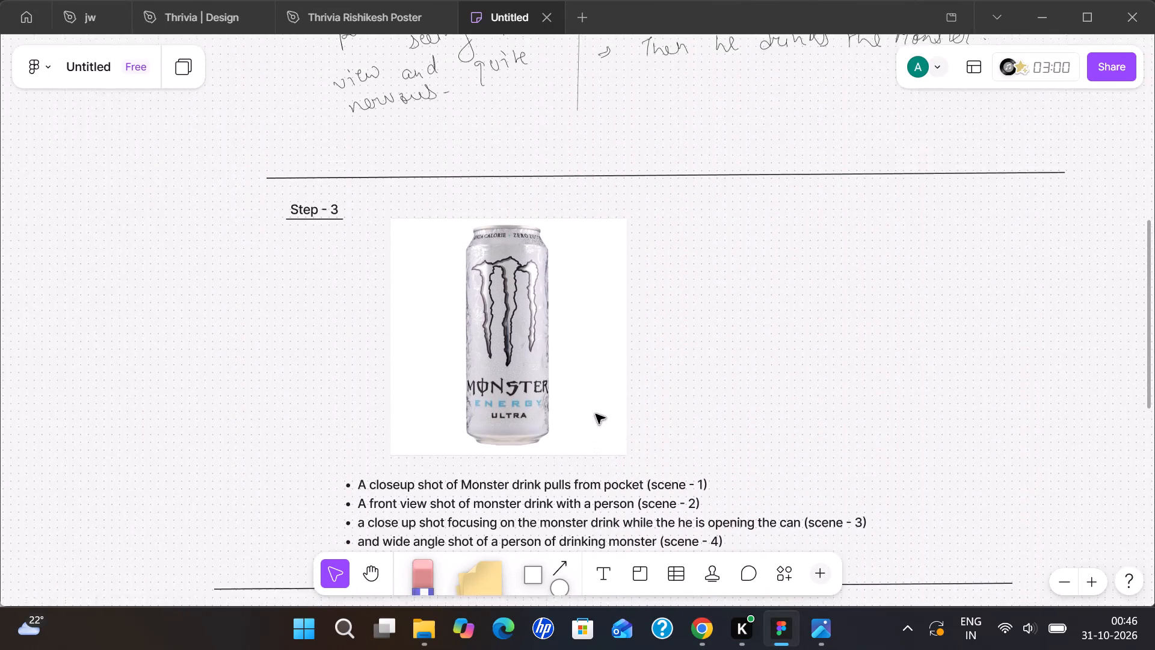
pyautogui.scroll(4, 596, 414)
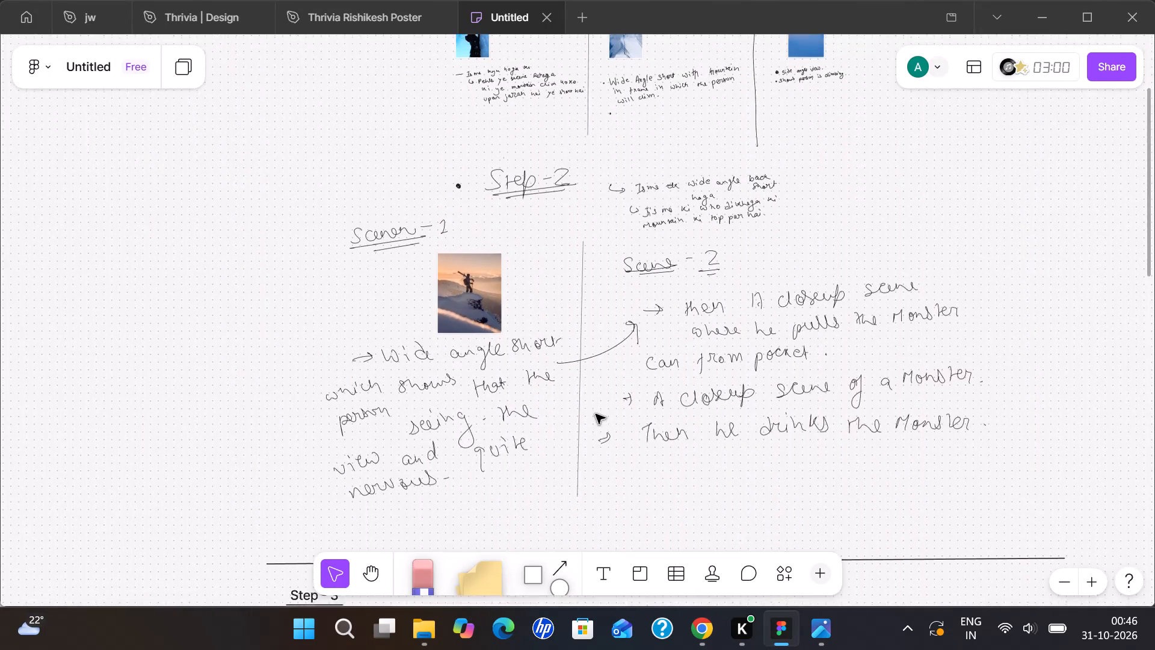
pyautogui.scroll(2, 596, 414)
pyautogui.scroll(-1, 596, 414)
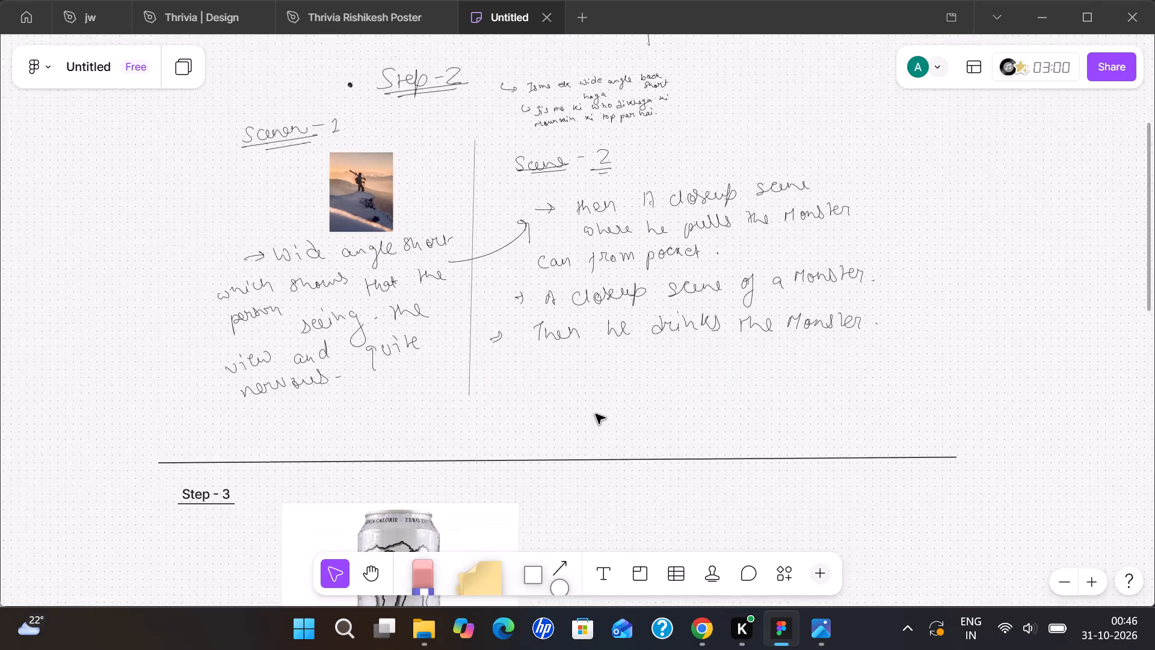
pyautogui.scroll(4, 596, 414)
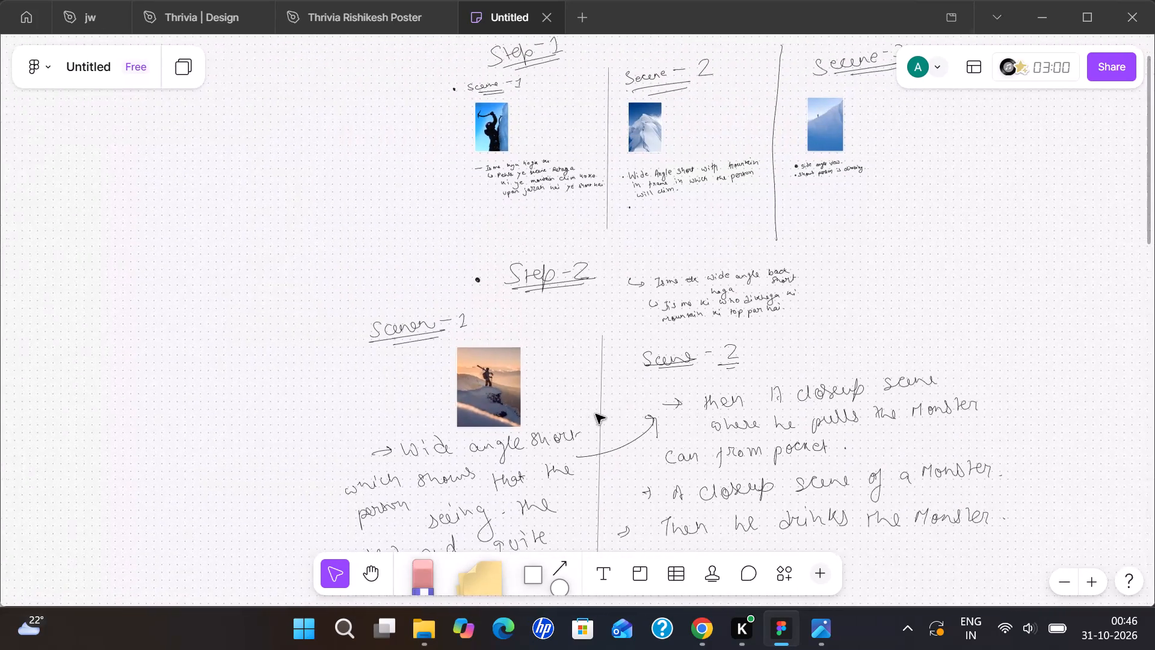
pyautogui.scroll(1, 596, 414)
pyautogui.hscroll(-1, 596, 414)
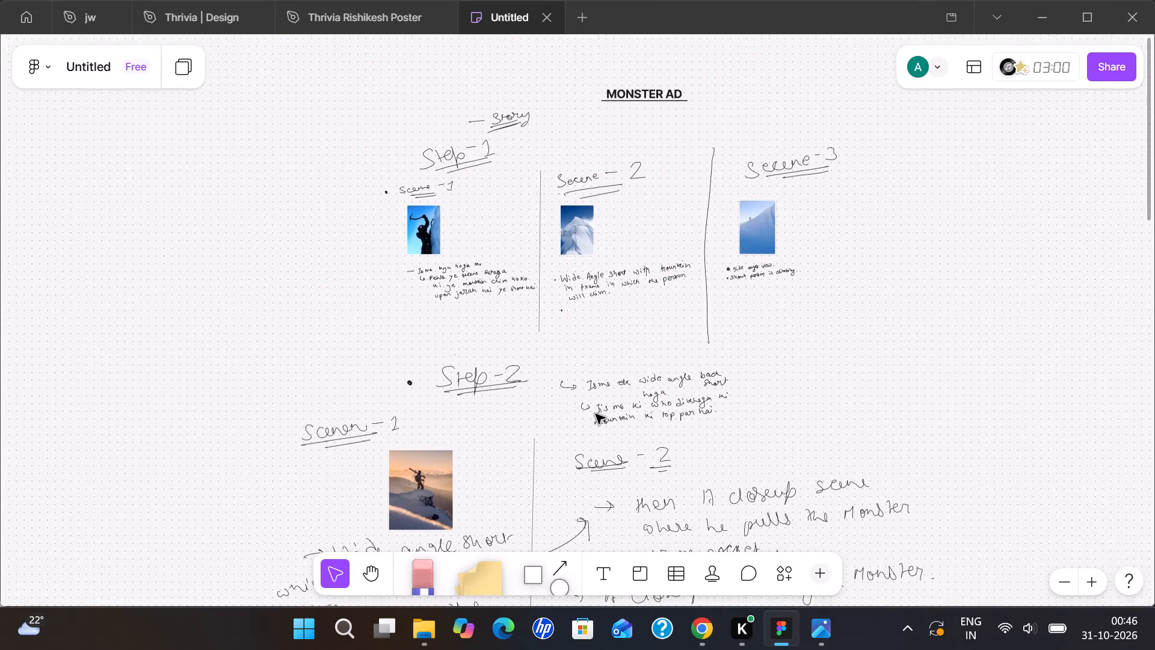
pyautogui.hscroll(-1, 596, 414)
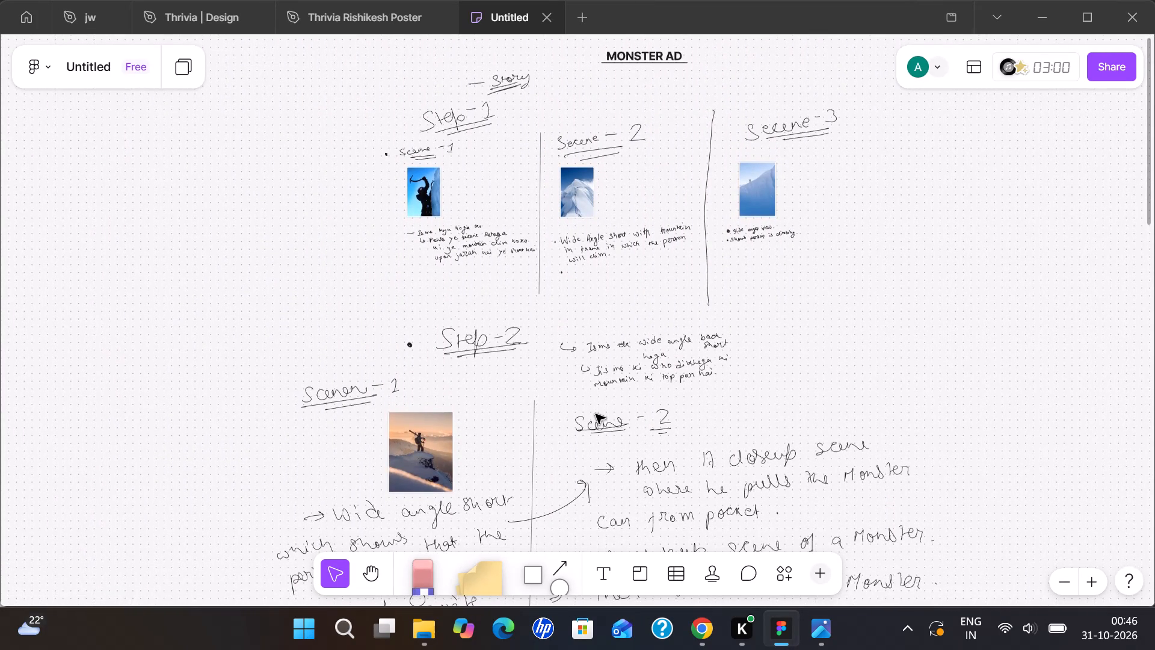
pyautogui.hscroll(-1, 596, 414)
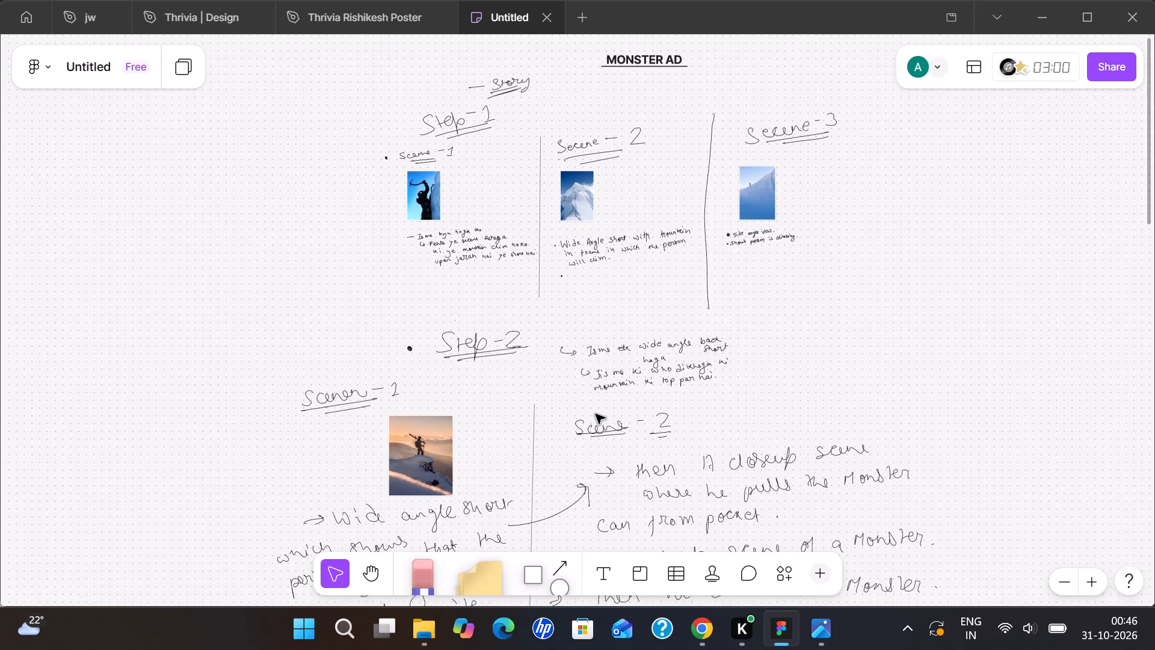
pyautogui.hscroll(-1, 596, 414)
pyautogui.scroll(-3, 596, 414)
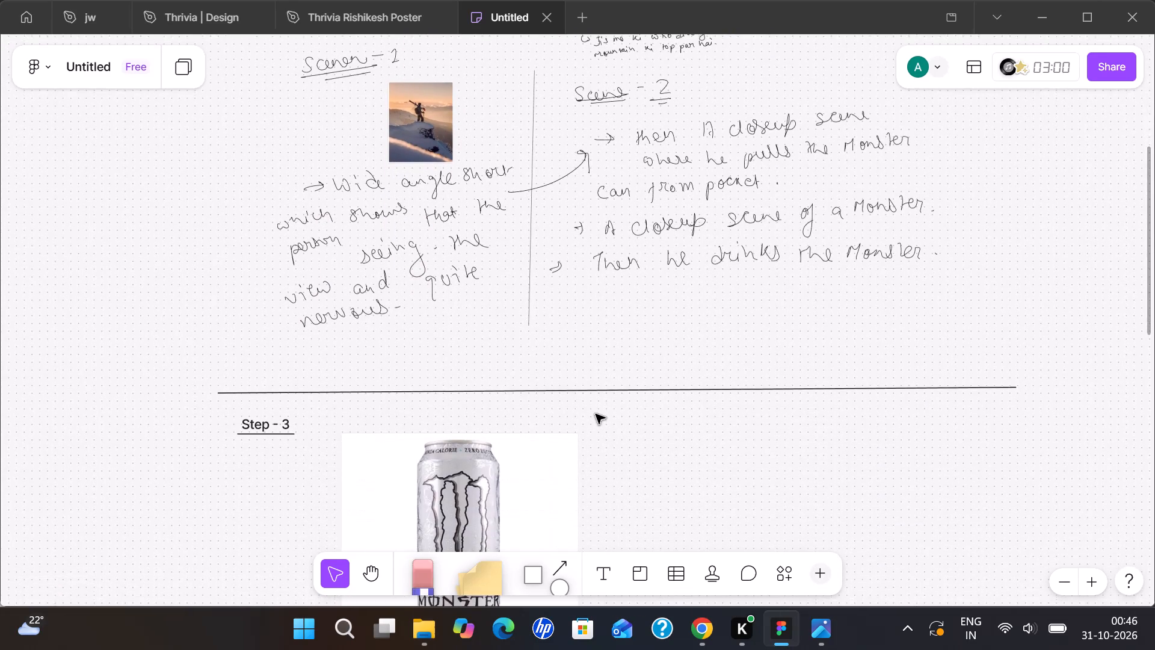
pyautogui.scroll(-3, 596, 414)
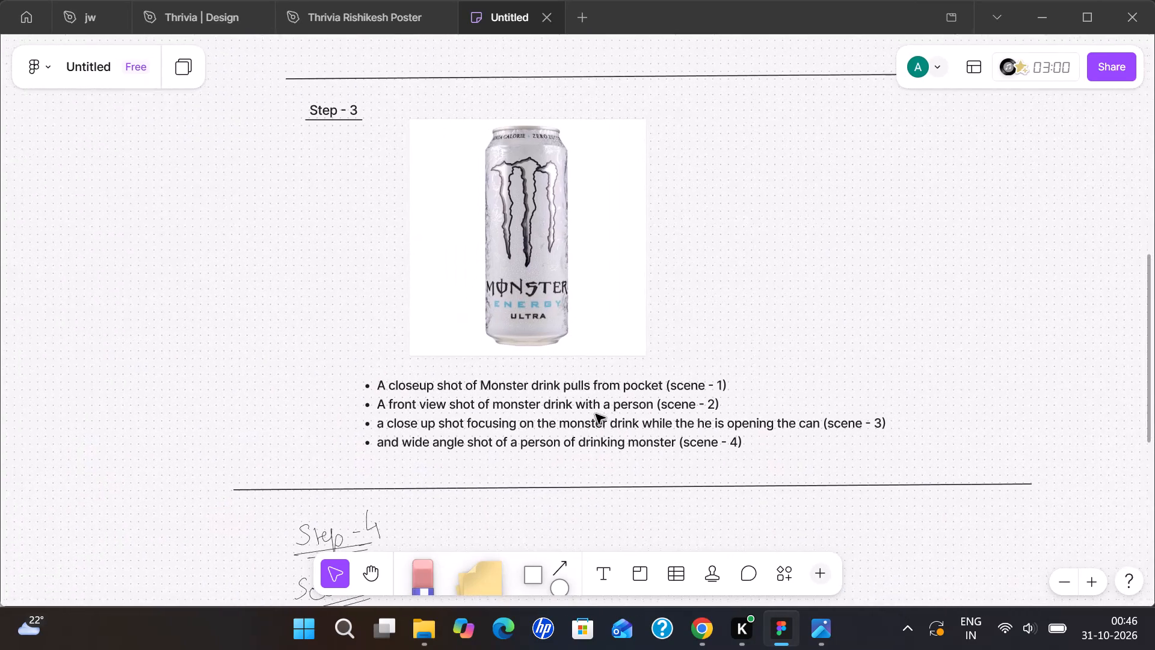
pyautogui.scroll(-3, 596, 414)
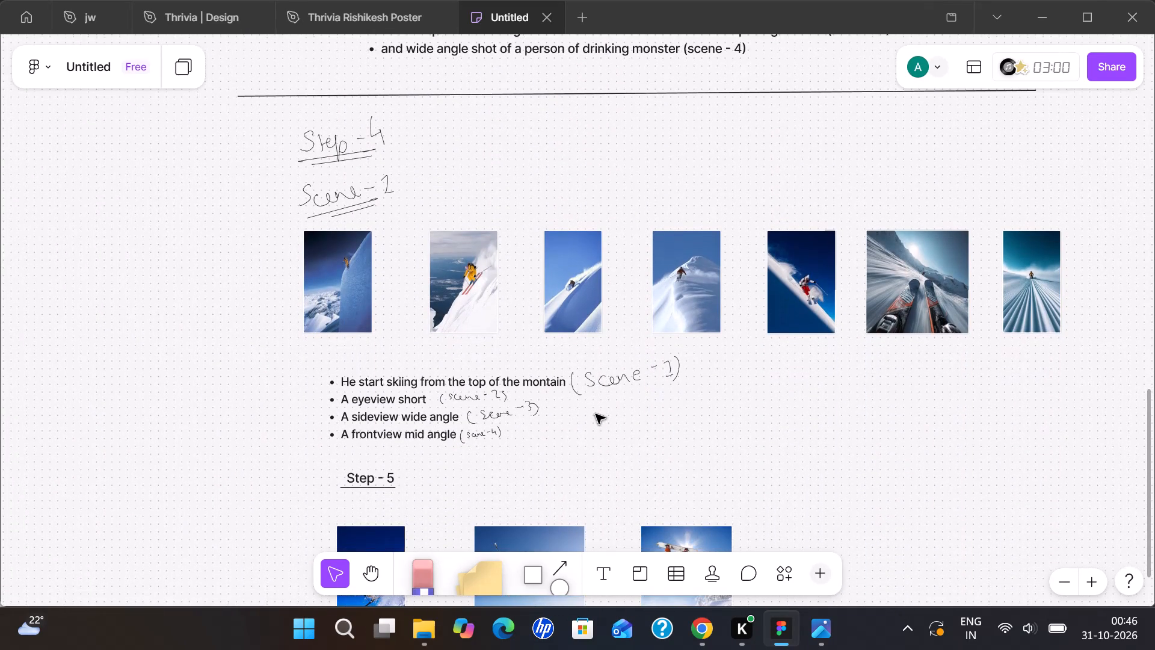
pyautogui.scroll(-1, 596, 414)
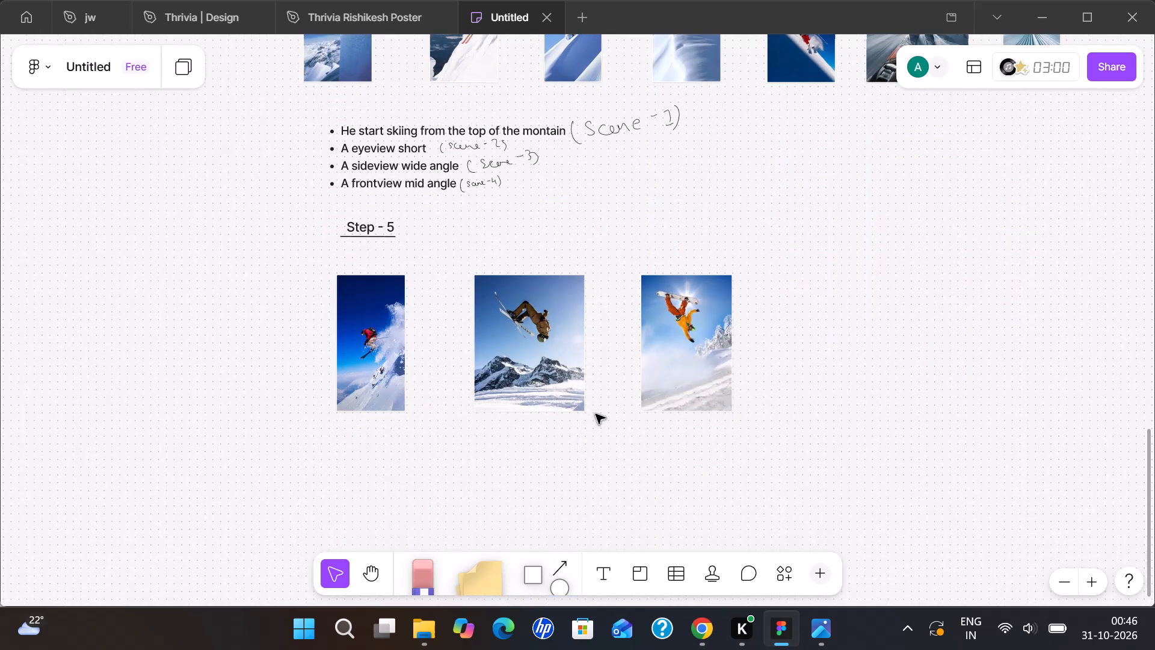
pyautogui.scroll(-1, 596, 414)
# Recheck the Step-4 skiing images and scene notes and the Step - 5 jump images against the earlier Step-2 and Step - 3 scenes.
pyautogui.hscroll(1, 747, 415)
pyautogui.scroll(1, 747, 415)
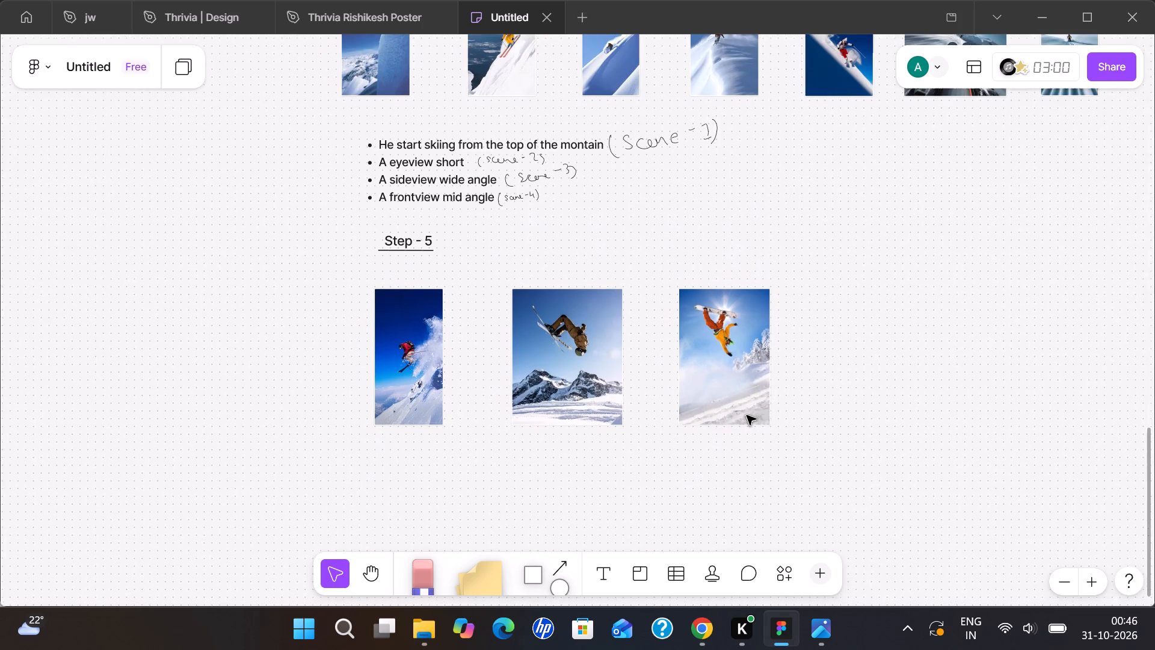
pyautogui.scroll(1, 747, 415)
pyautogui.scroll(-2, 747, 415)
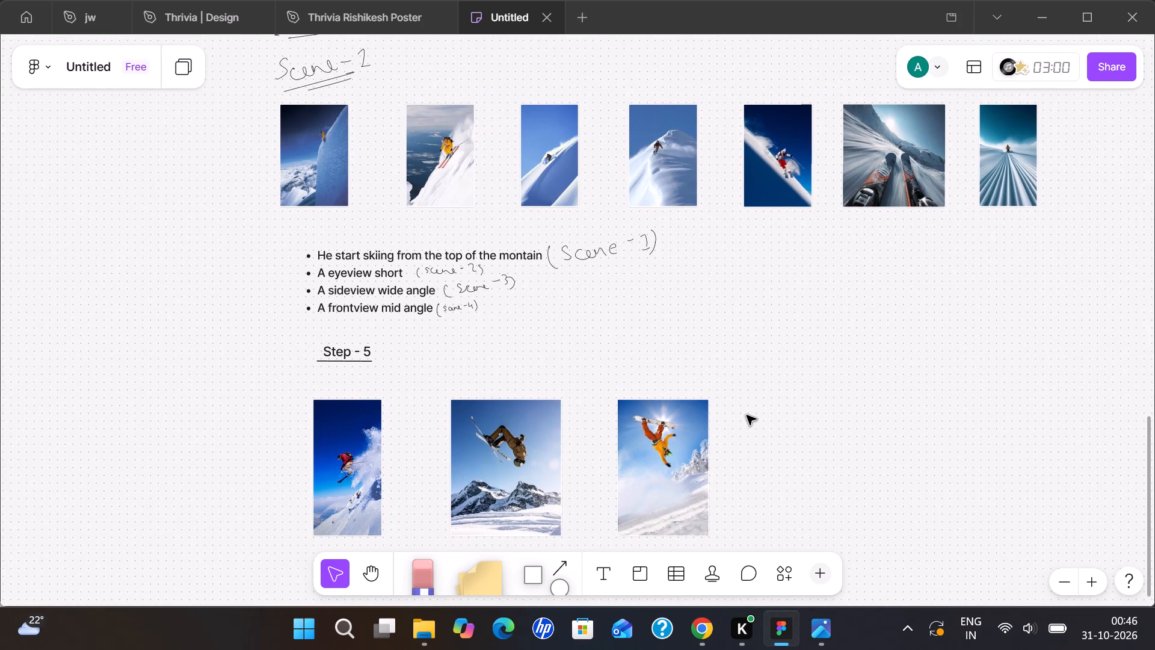
pyautogui.scroll(-4, 747, 415)
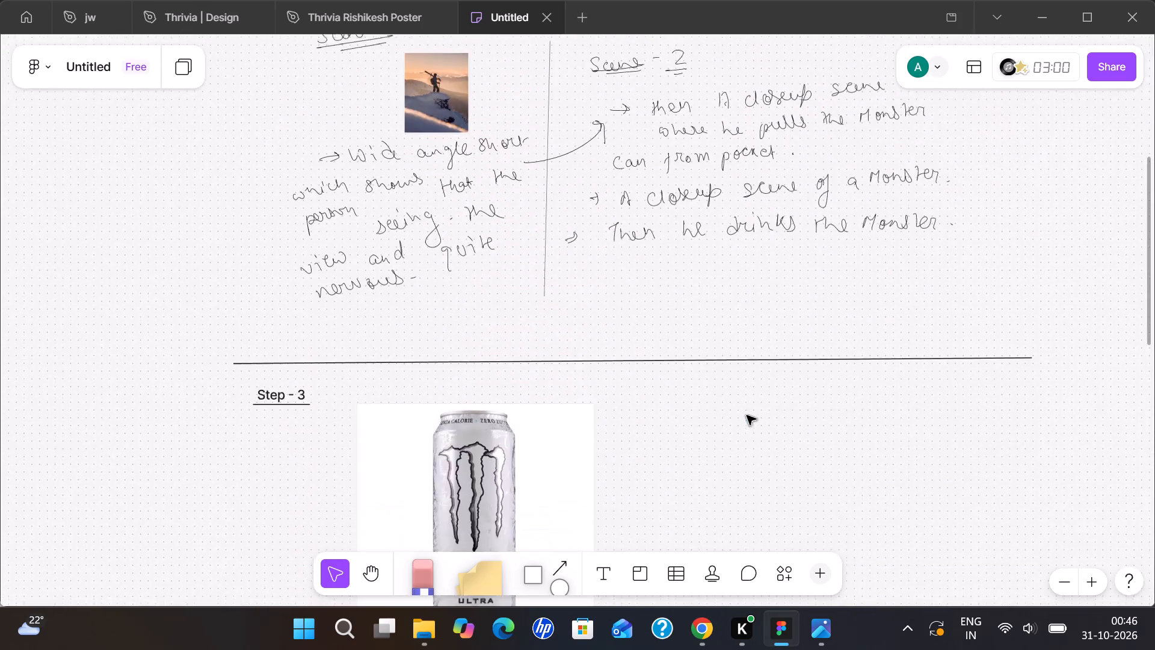
pyautogui.scroll(-5, 747, 415)
pyautogui.scroll(2, 747, 415)
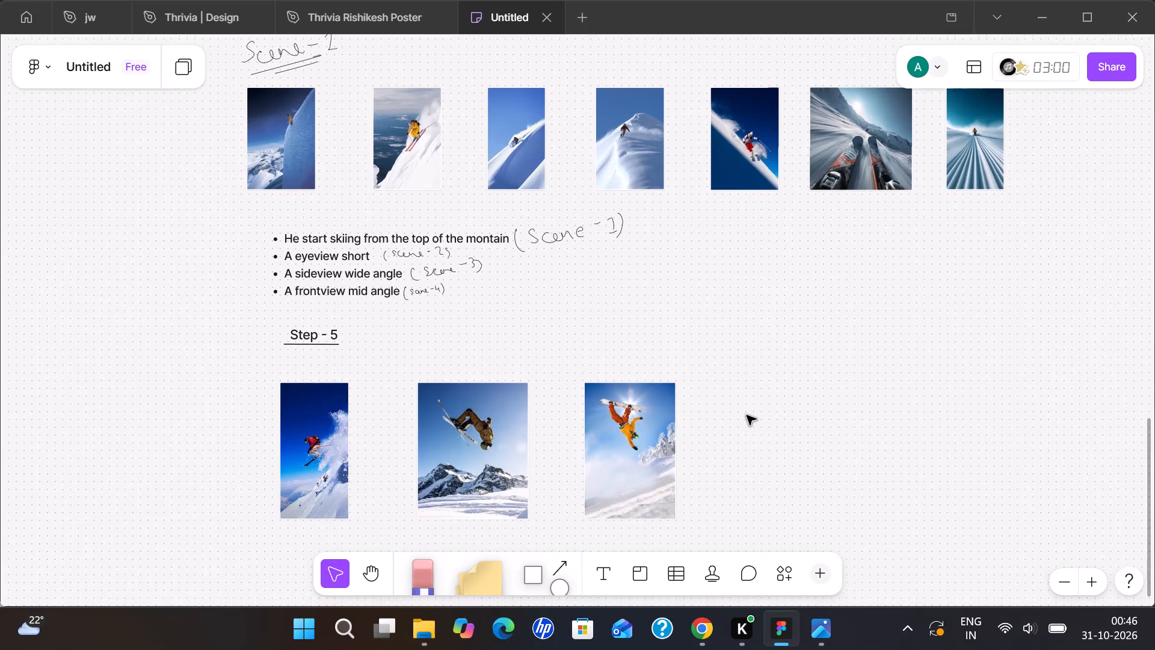
pyautogui.scroll(1, 747, 415)
pyautogui.scroll(-2, 747, 415)
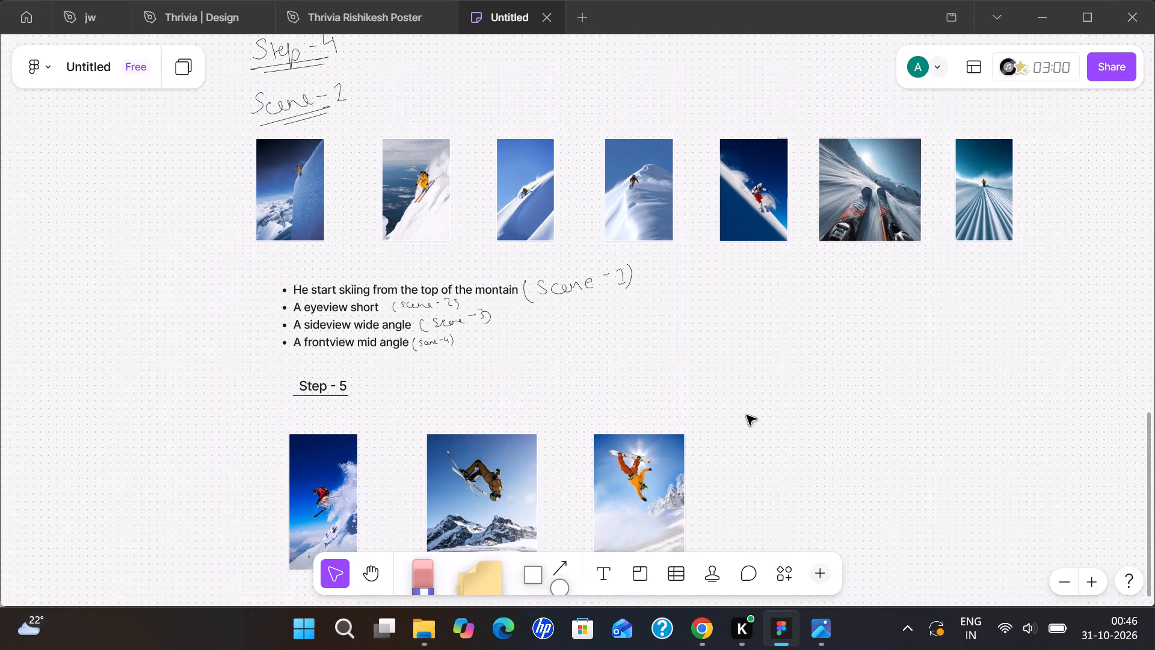
pyautogui.scroll(-3, 747, 415)
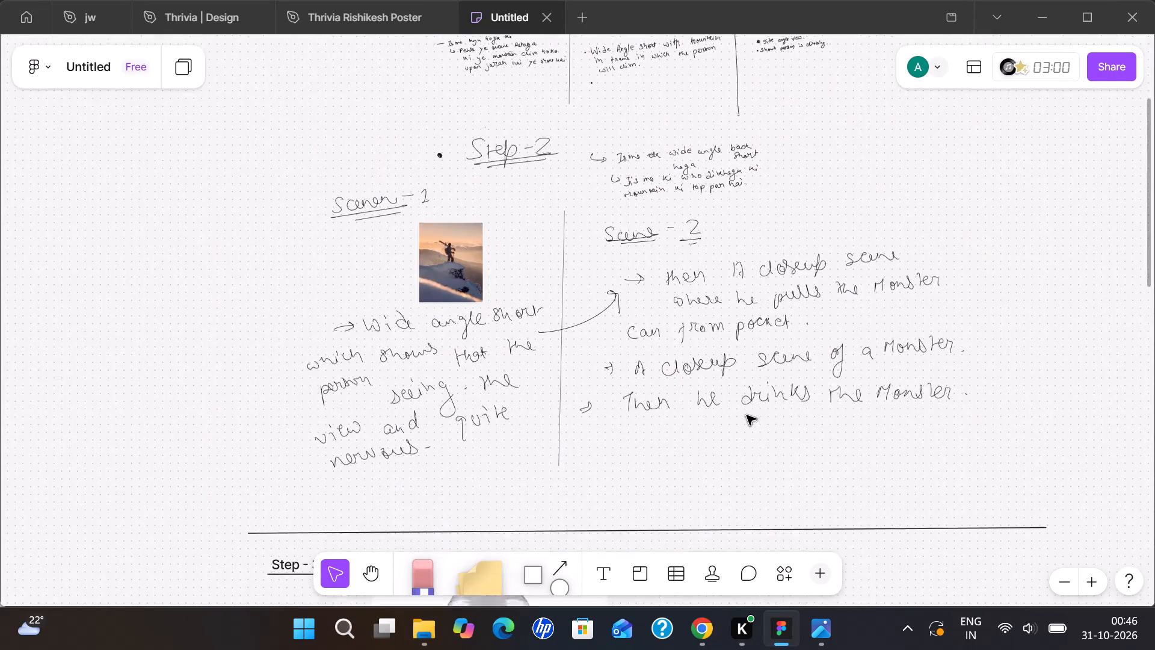
pyautogui.scroll(-2, 747, 415)
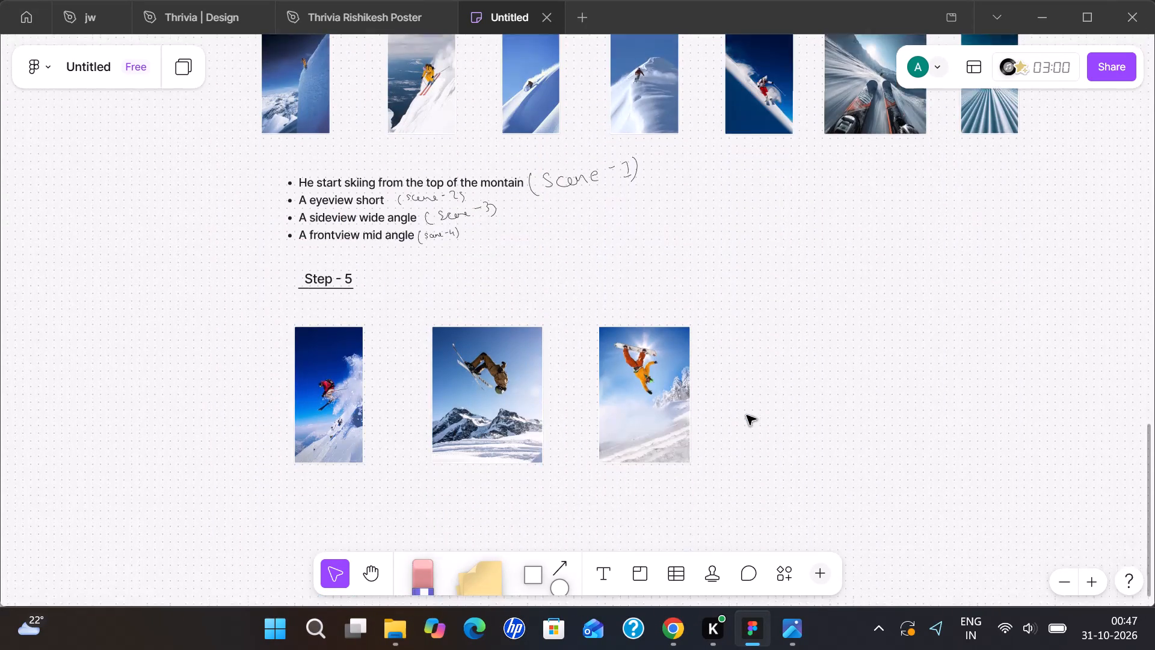
pyautogui.scroll(-1, 747, 415)
pyautogui.hscroll(-1, 747, 415)
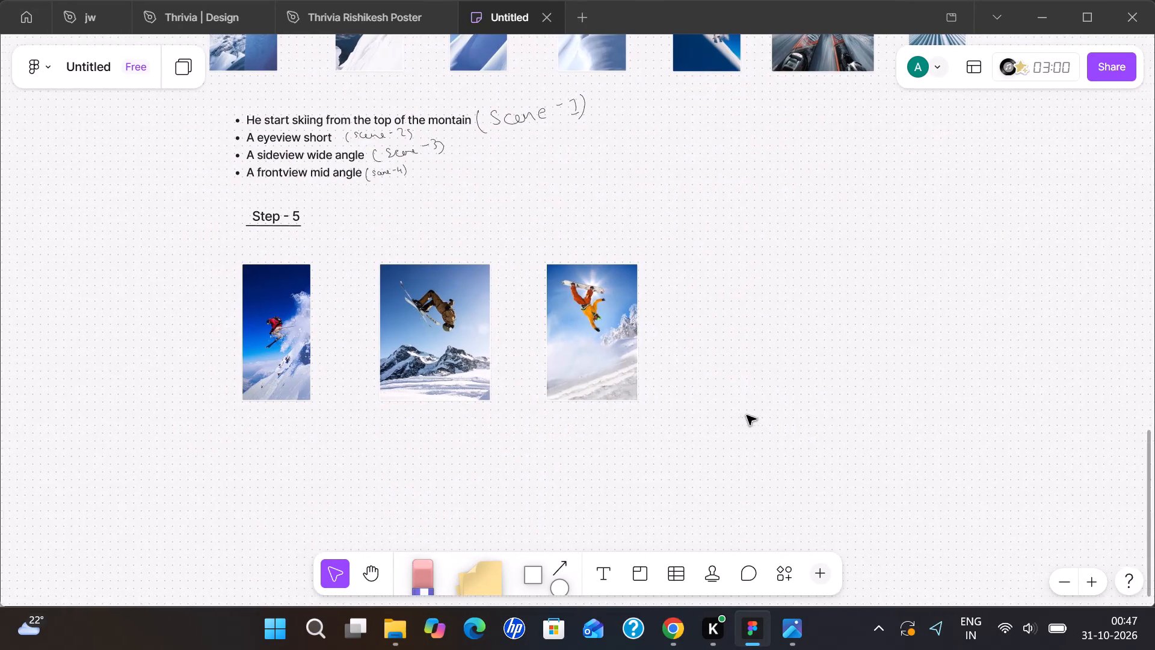
pyautogui.hscroll(-1, 747, 415)
pyautogui.scroll(1, 747, 415)
pyautogui.scroll(-1, 747, 415)
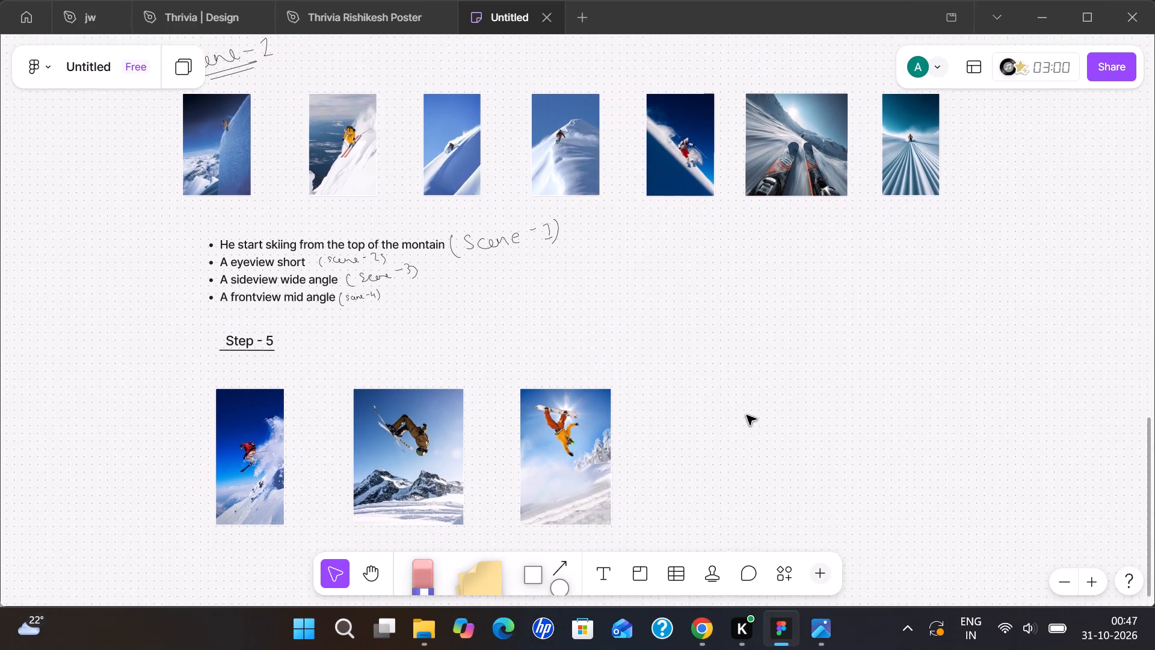
pyautogui.scroll(-1, 747, 415)
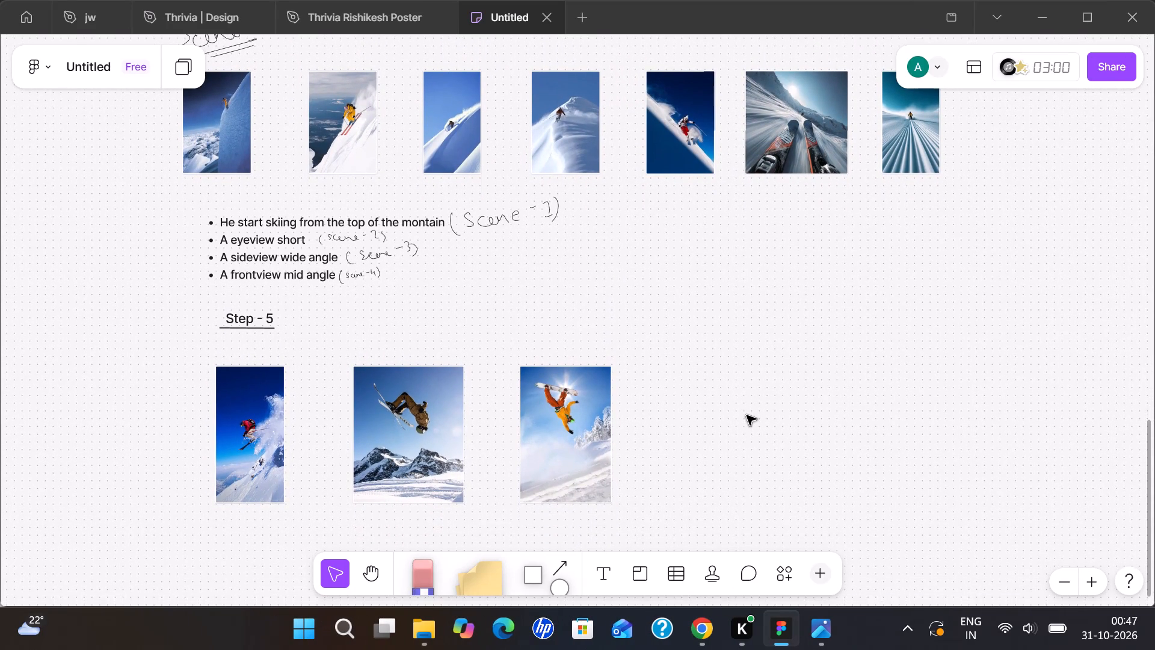
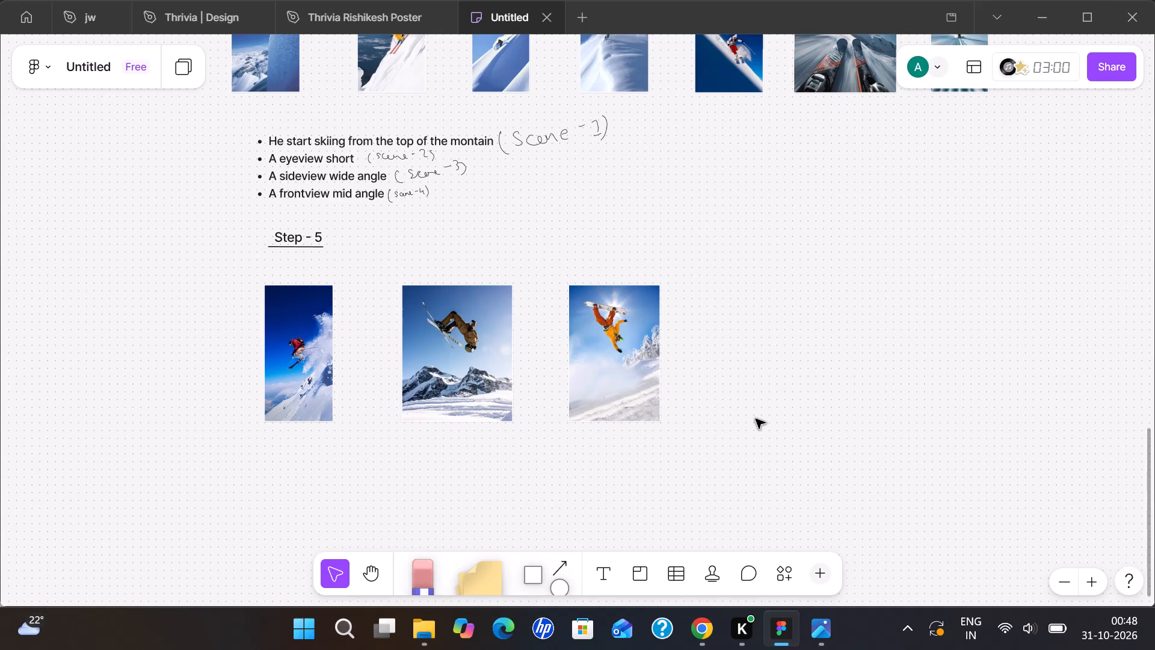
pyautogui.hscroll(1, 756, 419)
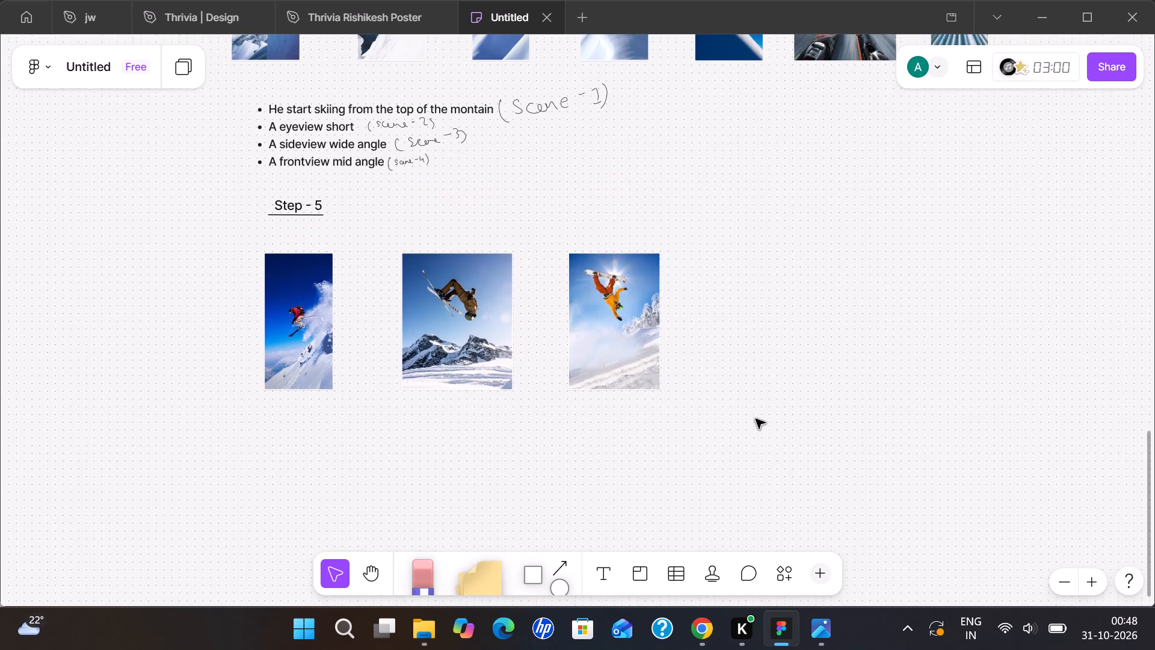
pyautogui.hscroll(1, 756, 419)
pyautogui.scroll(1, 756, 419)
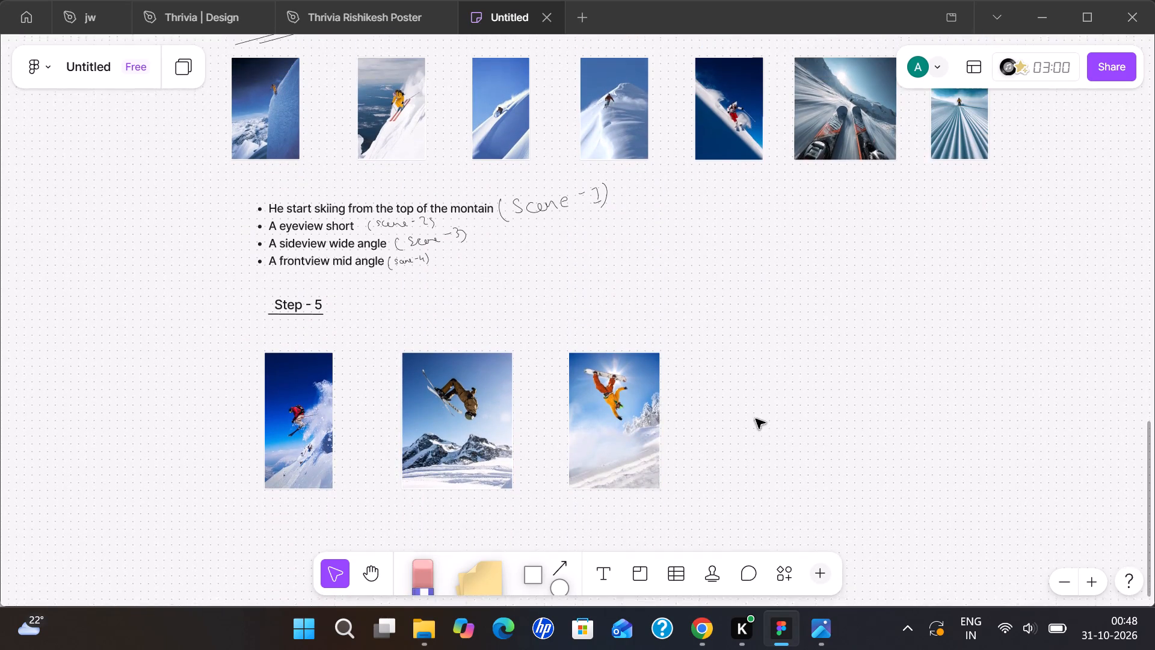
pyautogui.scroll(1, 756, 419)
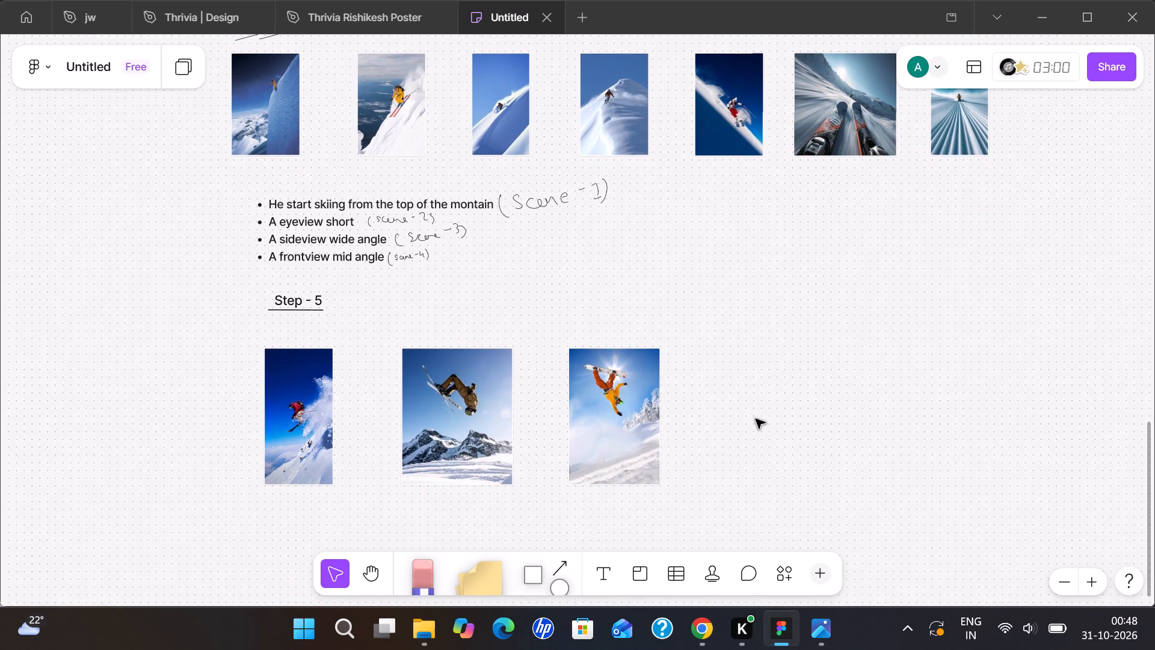